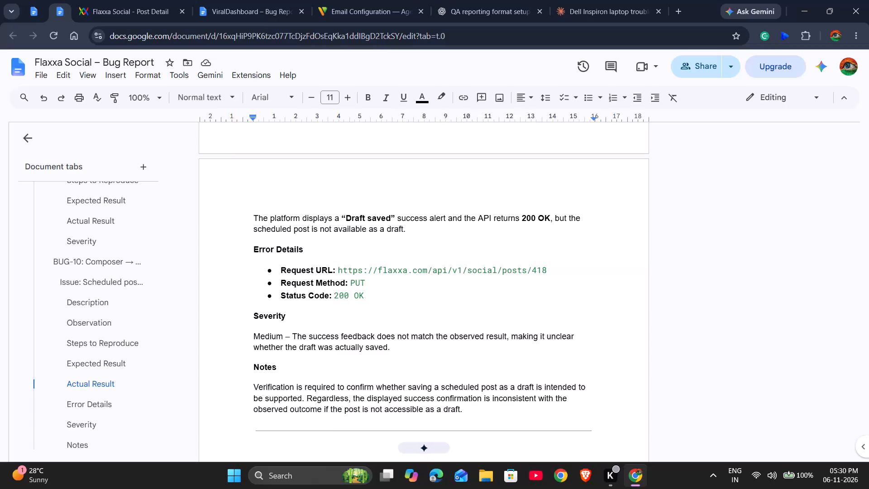
Check the end of the Flaxxa Social bug report, then switch to the scheduled post's detail page in Flaxxa Social.
scroll(374, 287, down, 3)
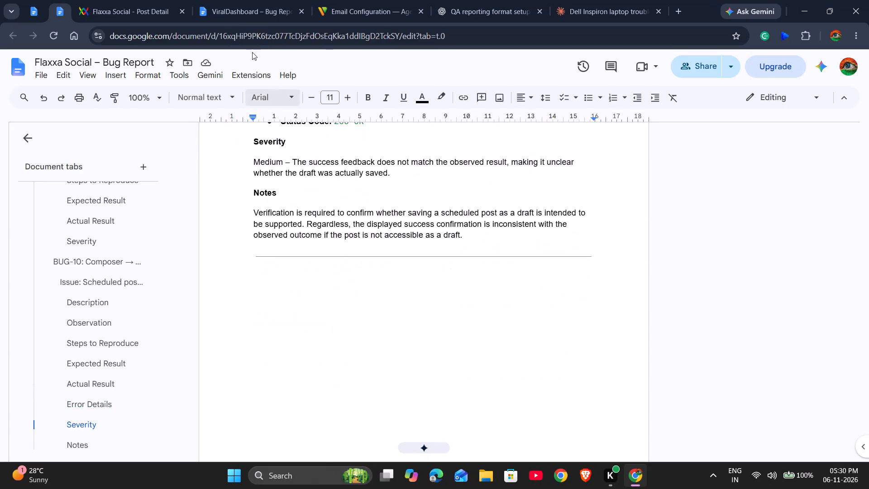
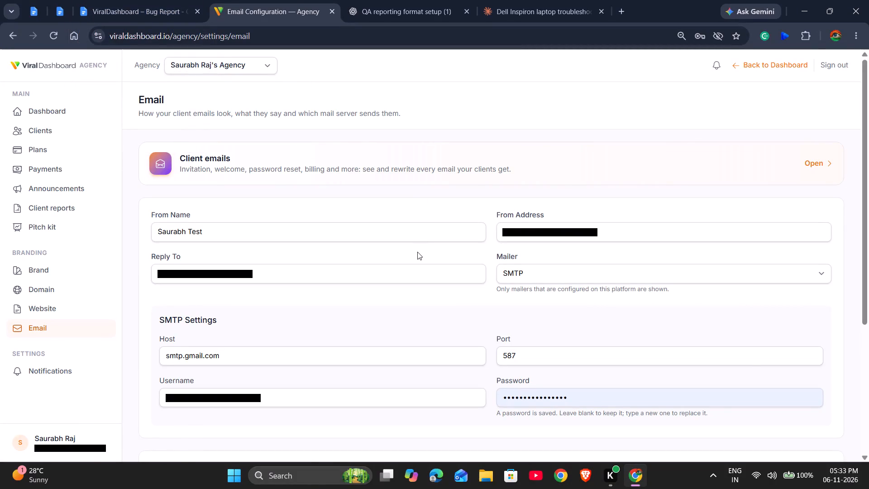
Review the agency's email configuration and its in-app and email notification settings.
scroll(417, 252, down, 5)
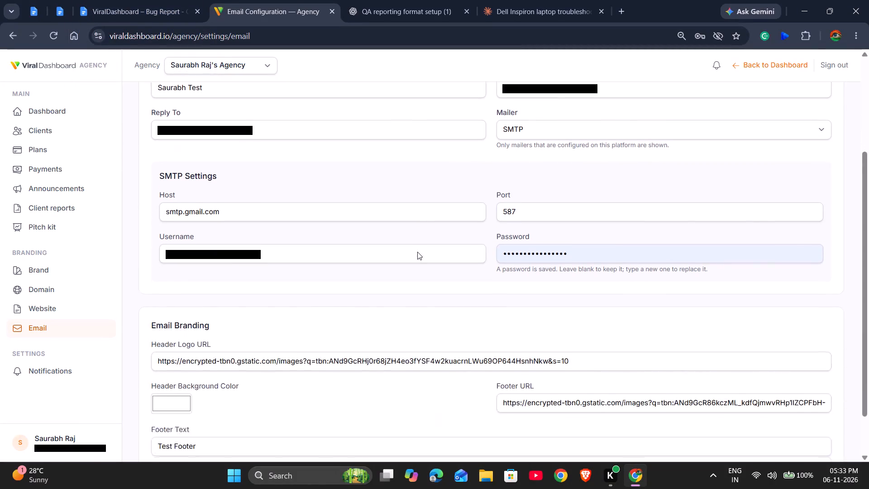
scroll(417, 252, down, 4)
scroll(417, 252, up, 7)
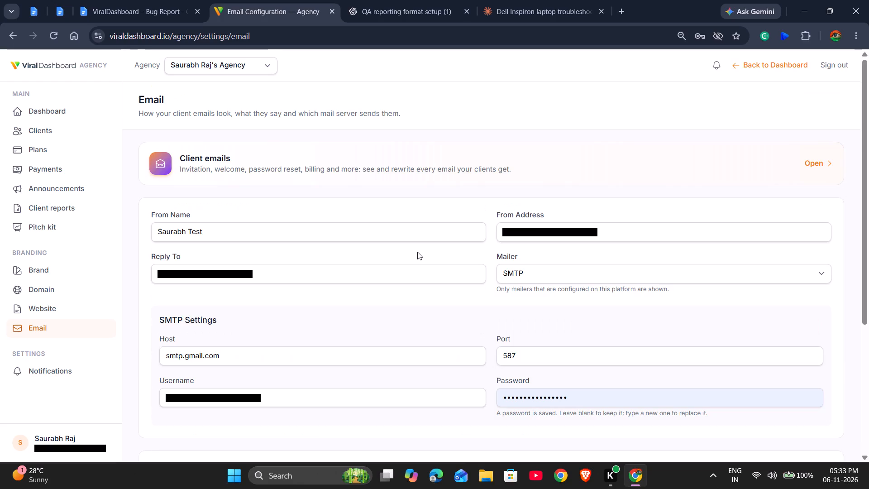
click(54, 370)
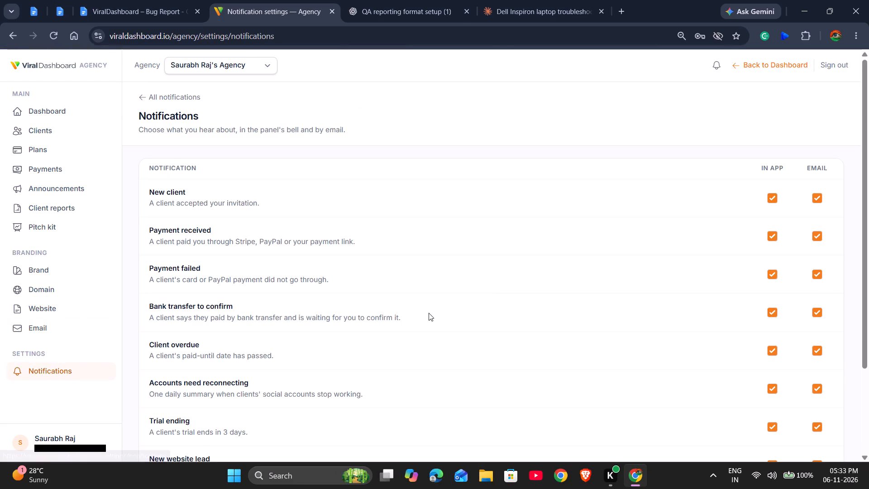
scroll(429, 313, down, 4)
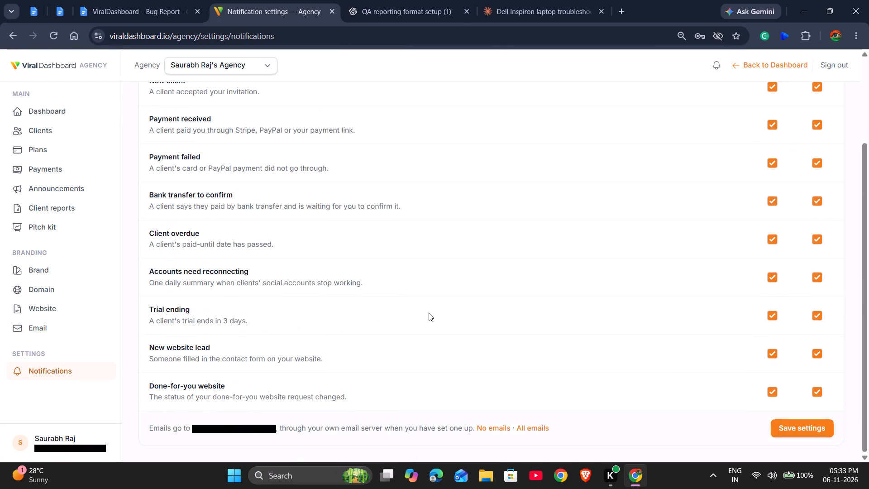
scroll(429, 313, up, 3)
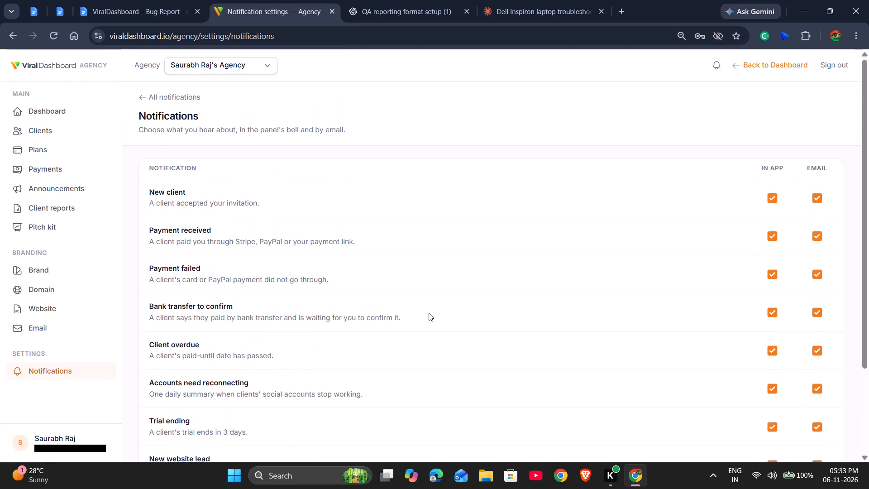
Go to the agency's Clients list and check the notification feed.
click(62, 130)
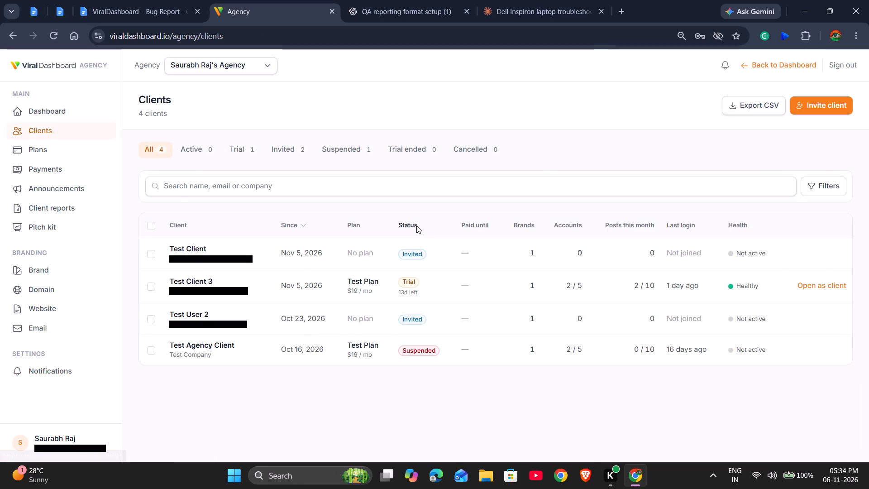
click(726, 61)
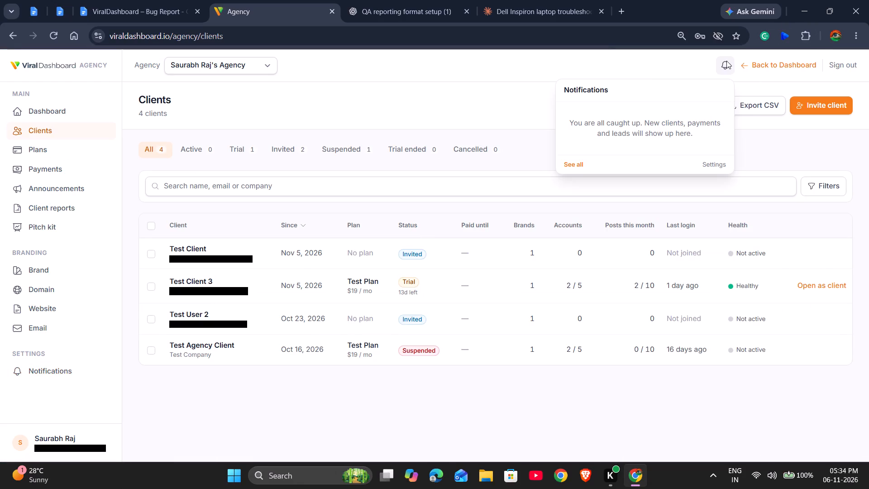
click(522, 81)
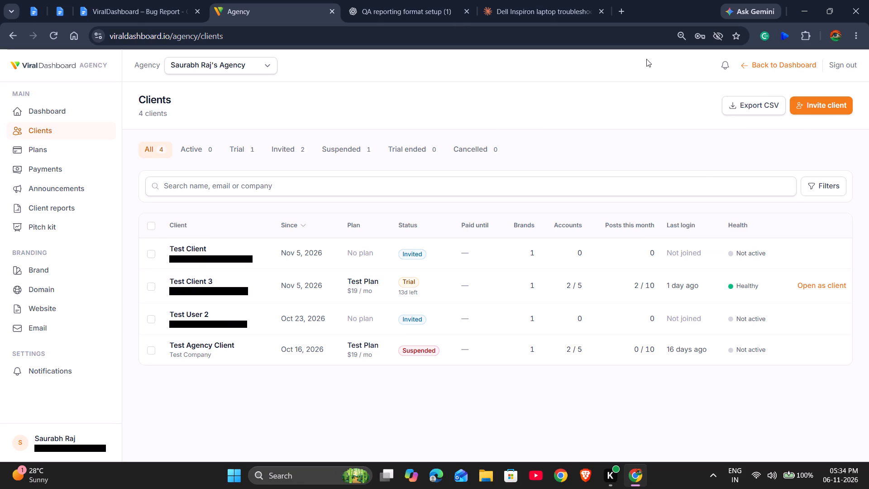
On inboxes.com in a new browser tab, add a randomly chosen disposable inbox and copy its address.
click(621, 8)
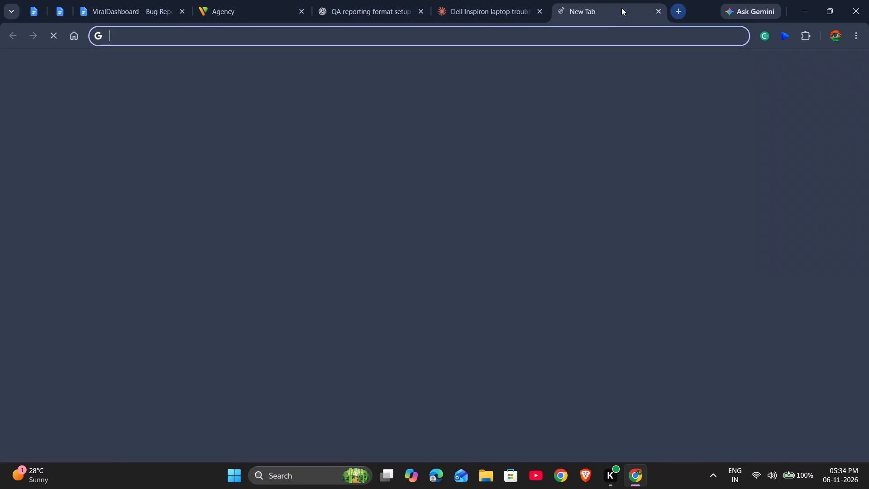
text(inboxs)
key(BackSpace)
text(es)
key(Return)
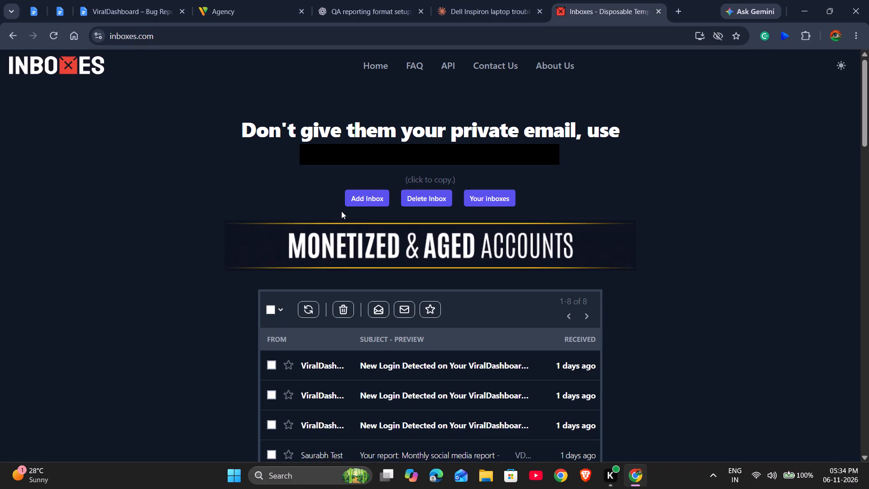
click(372, 200)
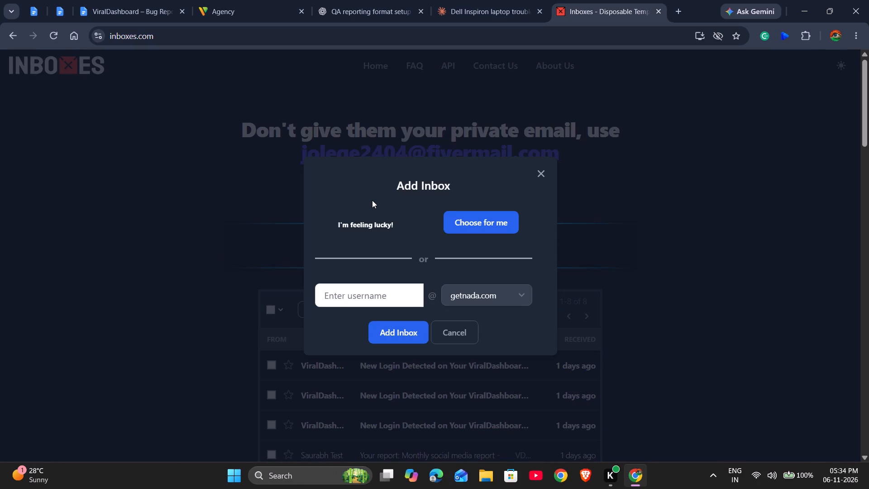
click(475, 219)
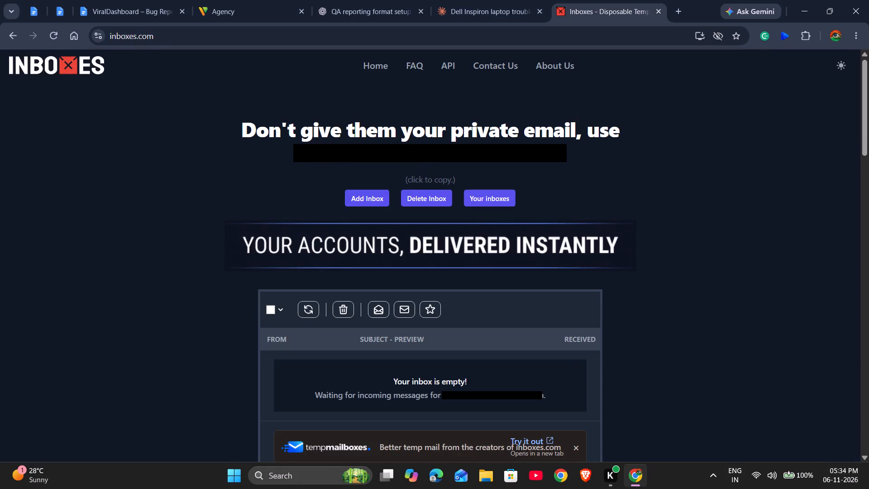
click(417, 150)
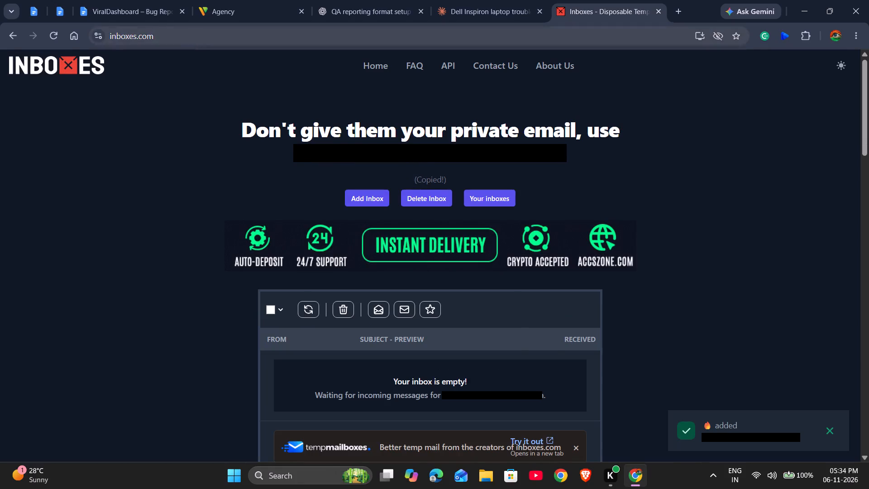
Start a new client invitation in the ViralDashboard agency panel, using the copied disposable address as the client's email.
click(138, 13)
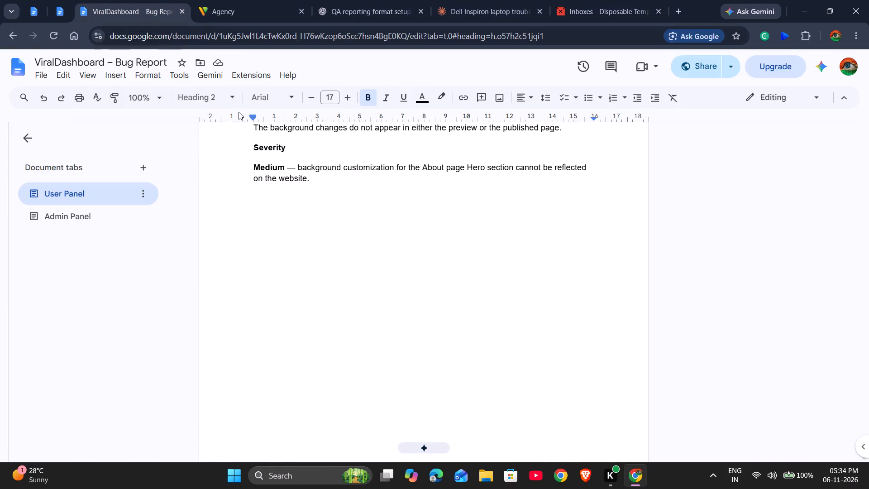
click(248, 7)
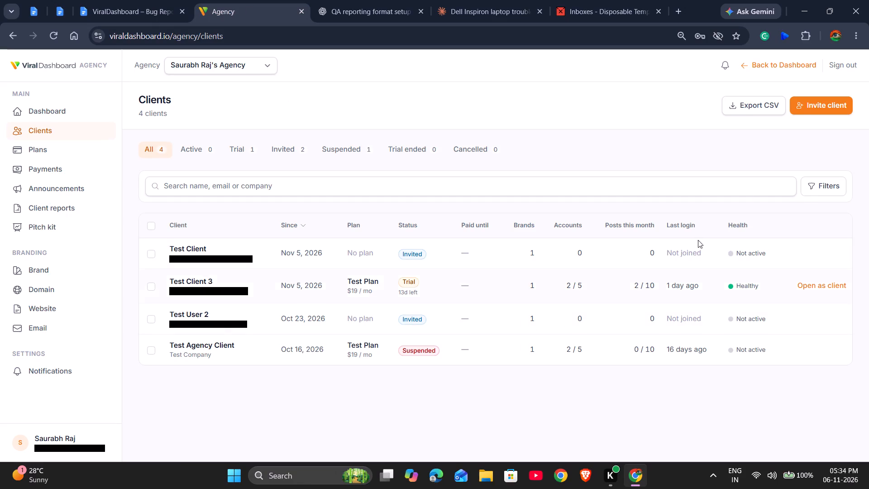
click(813, 105)
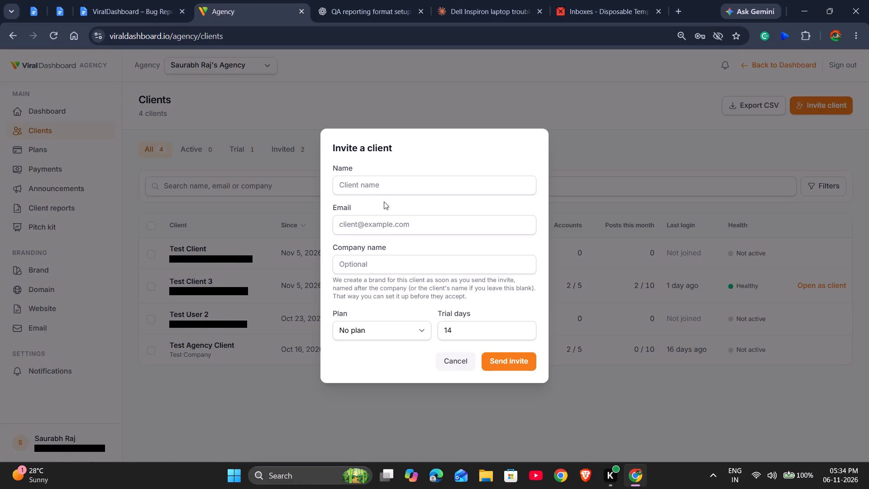
click(383, 225)
key(ctrl+v)
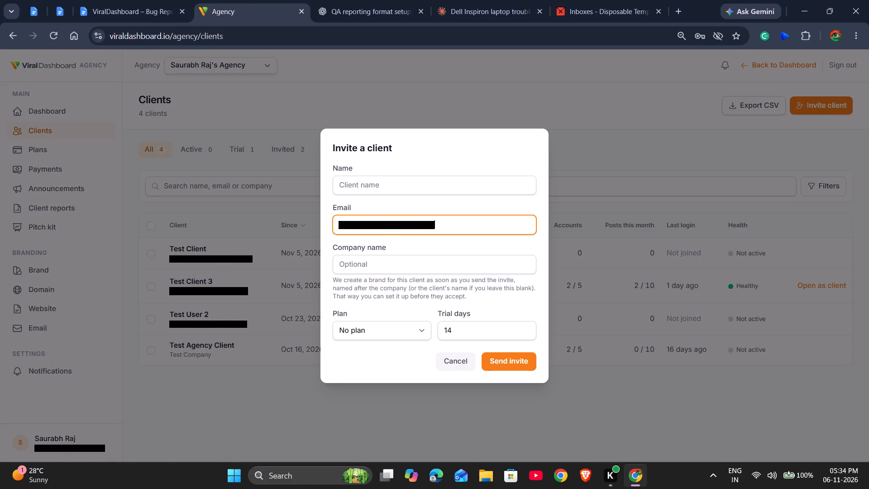
Name the client "Test Client 4" and send the invitation with no plan and 14 trial days.
click(365, 187)
text(Test)
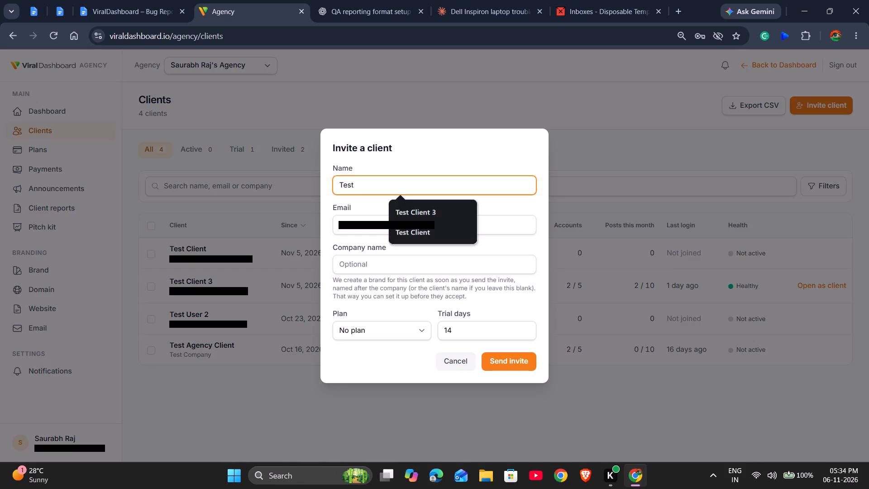
key(space)
text(CLient)
key(Left)
key(Left)
key(Left)
key(Left)
key(BackSpace)
key(l)
key(Right)
key(Right)
key(Right)
key(Right)
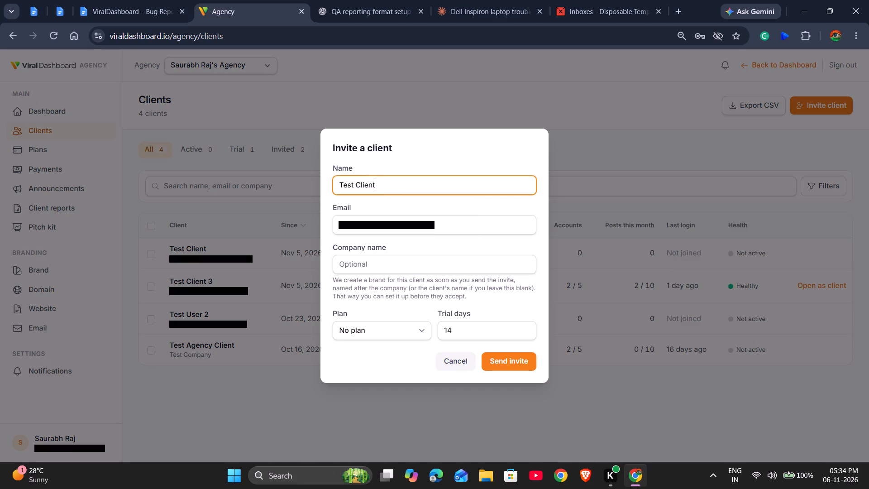
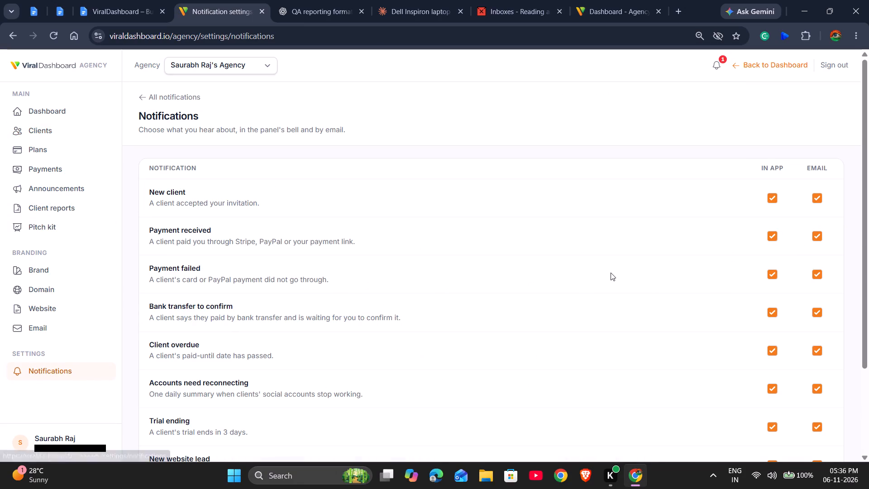
Review the agency's in-app and email notification settings through to the end of the list.
scroll(611, 273, down, 2)
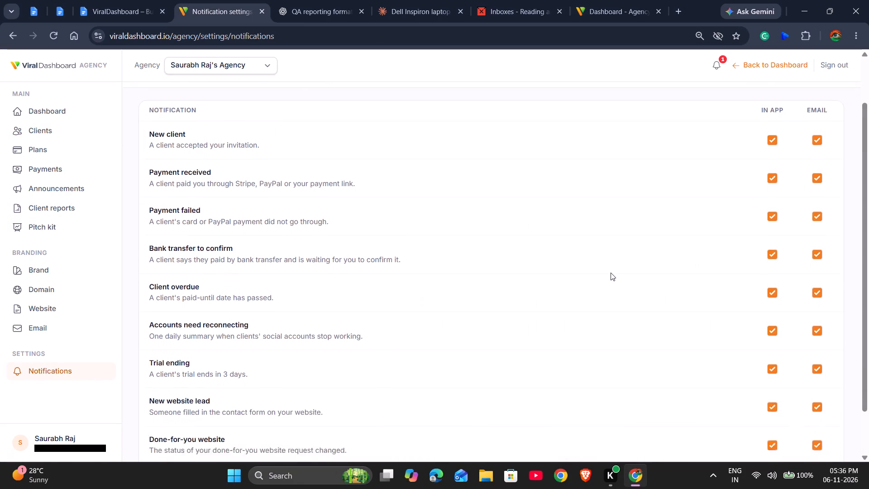
scroll(611, 273, down, 2)
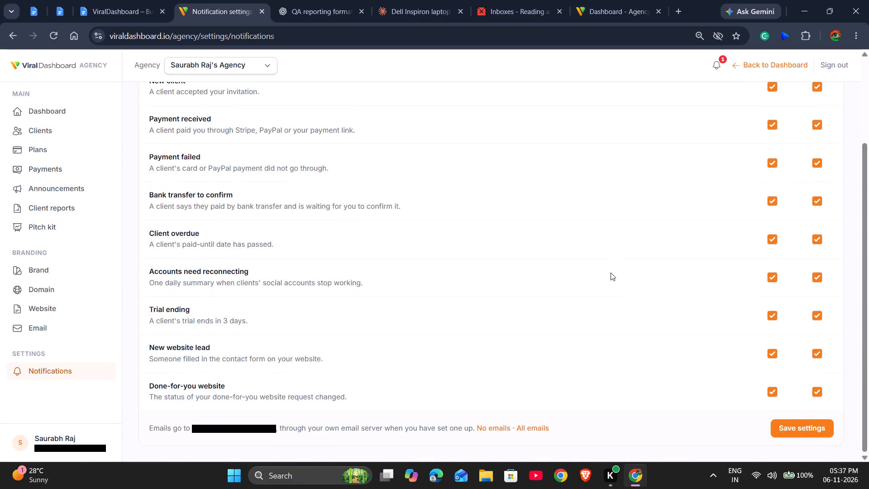
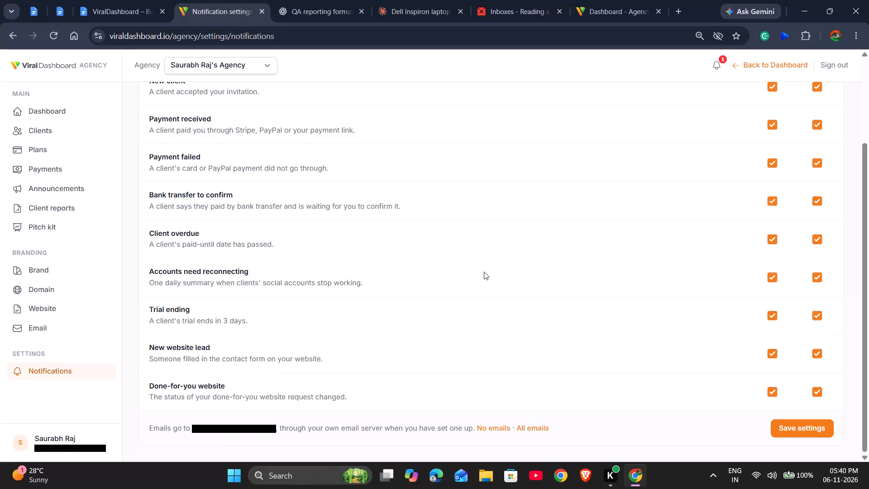
Turn off email notifications for every event in the agency's notification settings at once, leaving the in-app ones on.
click(500, 430)
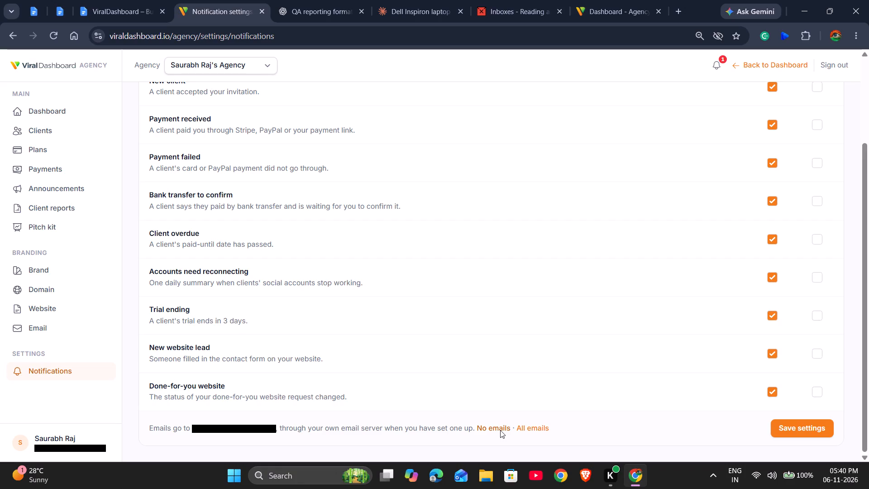
scroll(500, 430, down, 3)
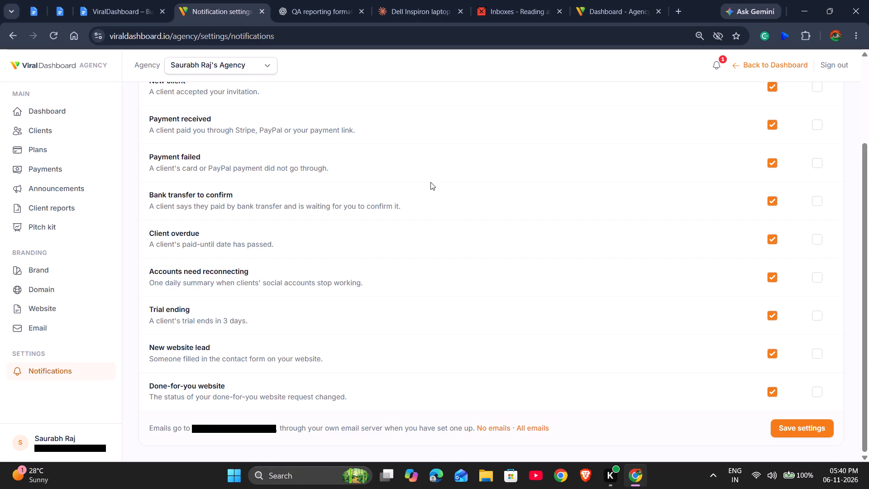
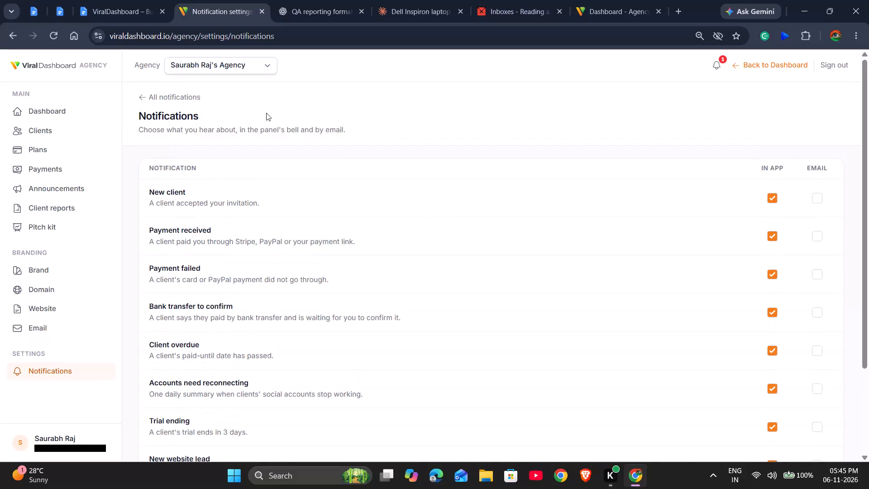
Switch to the ViralDashboard bug report document and review the BUG-06 and BUG-07 entries around the 6th November, 2026 date.
click(119, 6)
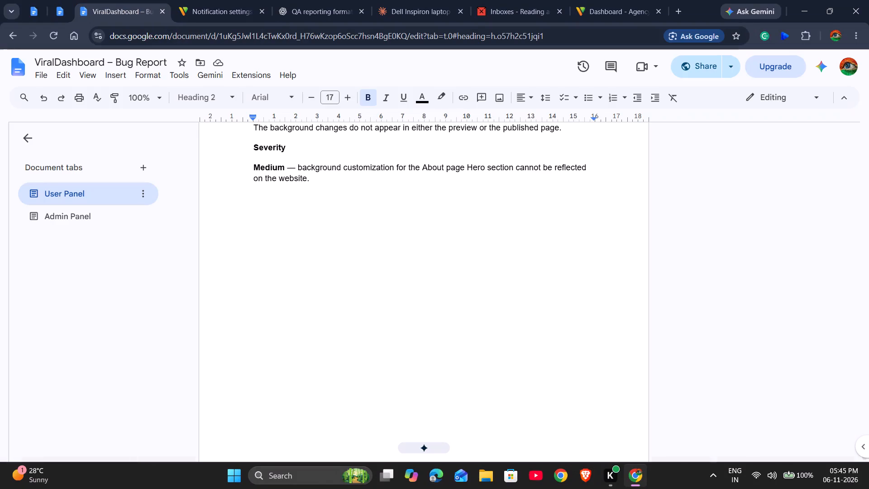
scroll(306, 269, up, 7)
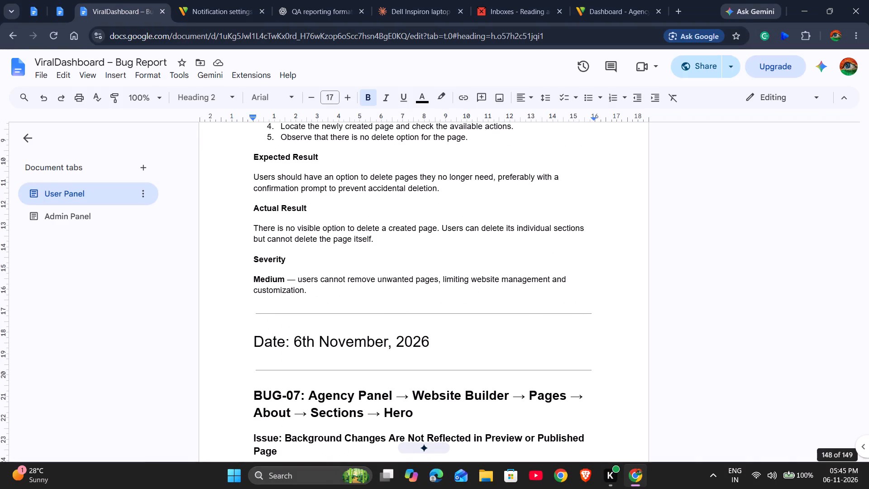
scroll(306, 269, up, 3)
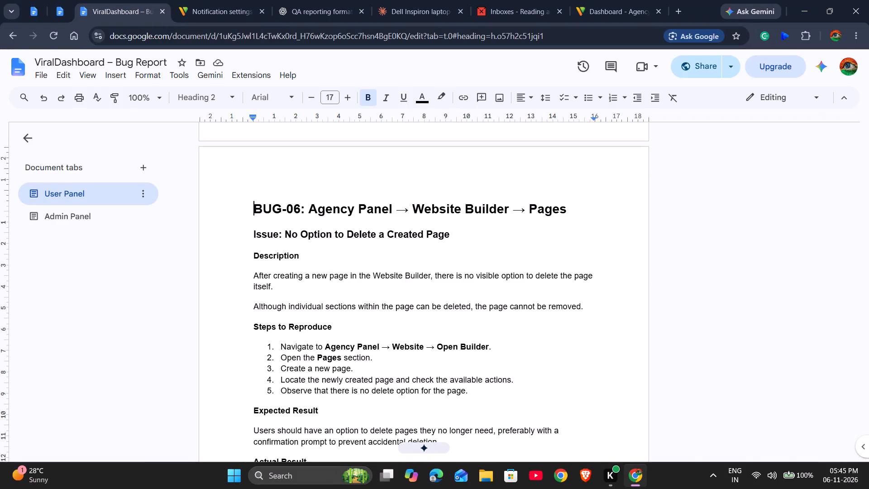
scroll(306, 269, down, 1)
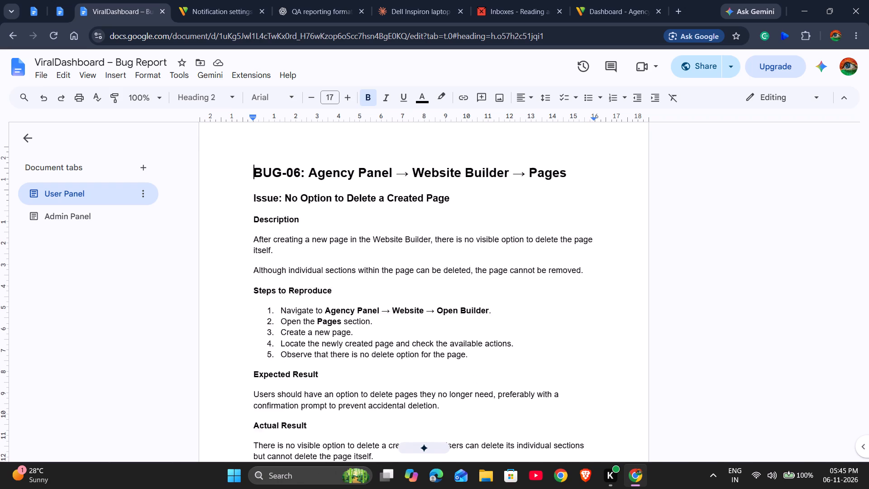
scroll(306, 269, down, 4)
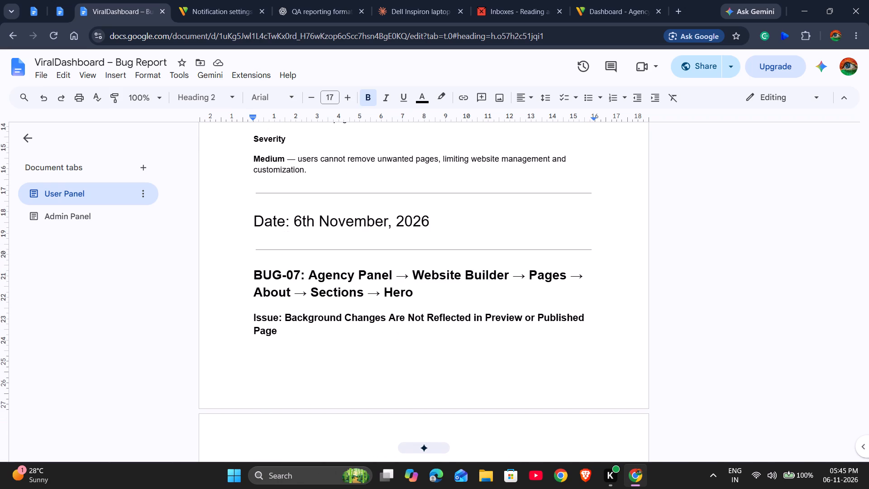
scroll(363, 228, up, 4)
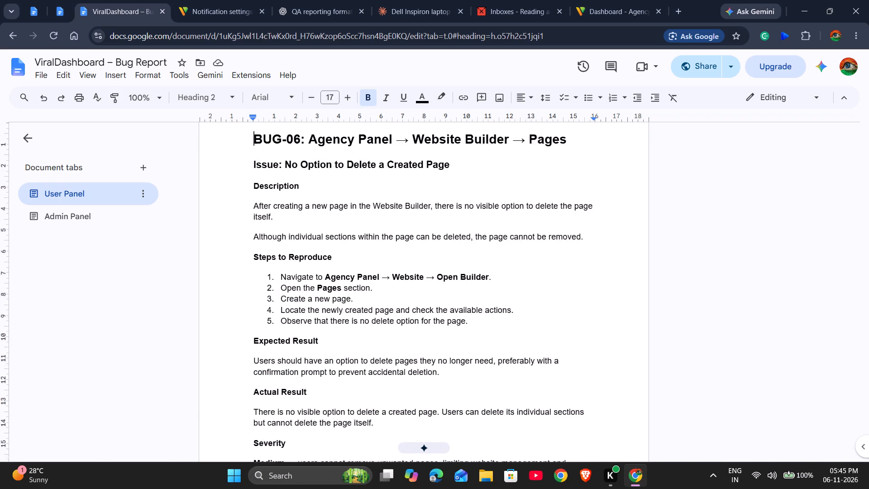
scroll(363, 228, up, 1)
scroll(363, 228, right, 1)
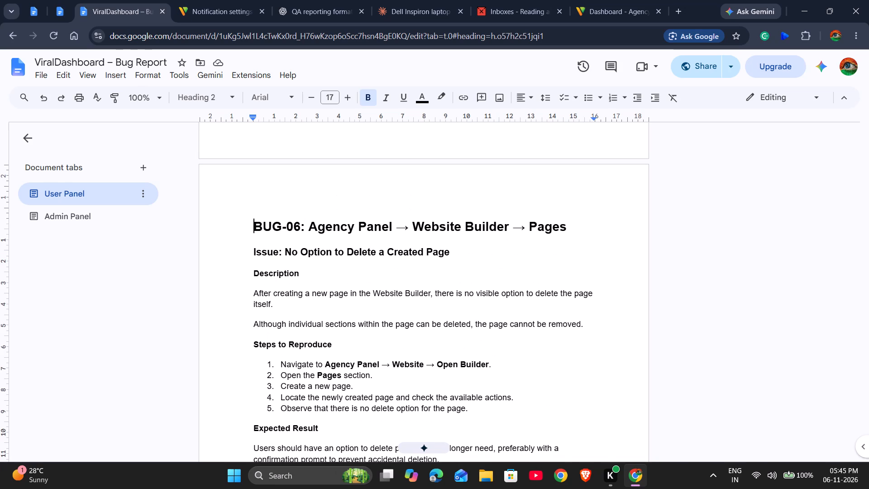
scroll(363, 228, right, 1)
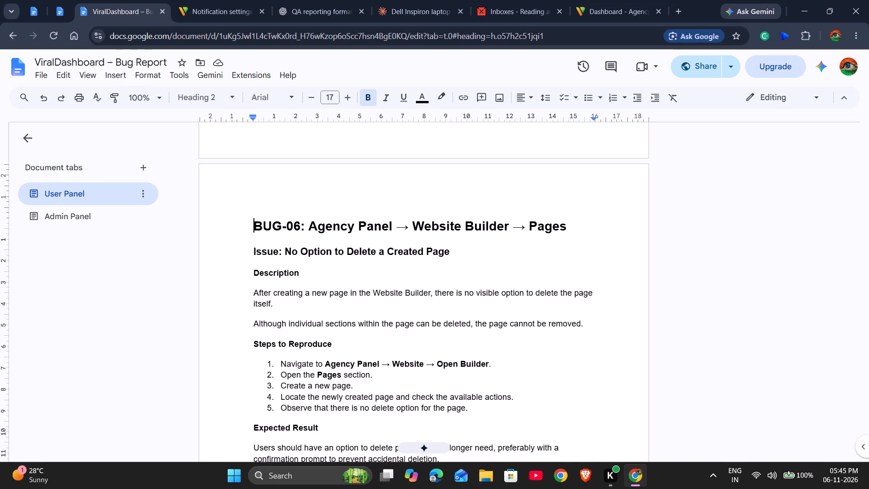
scroll(363, 228, right, 1)
scroll(363, 228, down, 1)
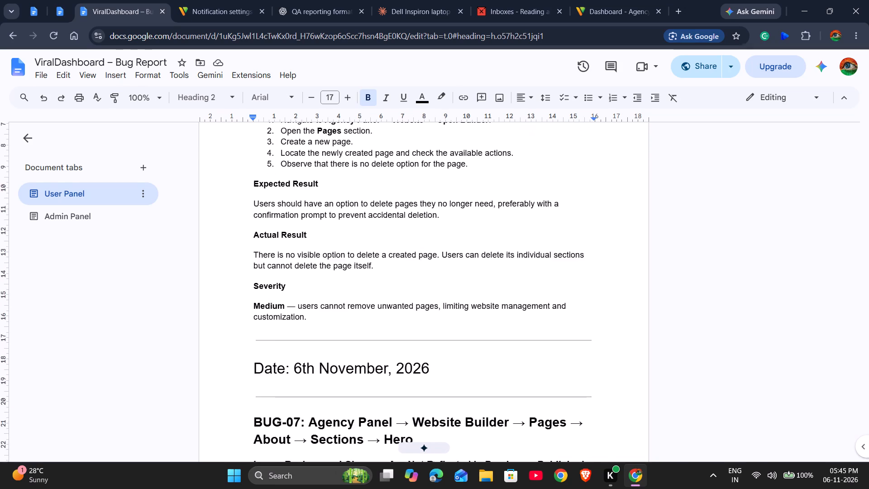
scroll(363, 228, down, 1)
Look back through the earlier report entries for the latest retest report heading and its iteration summary.
scroll(362, 227, up, 3)
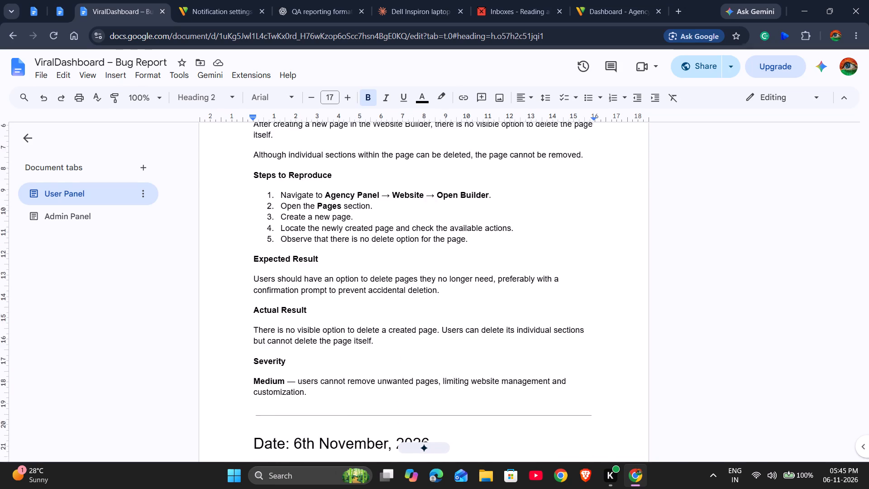
scroll(362, 227, up, 19)
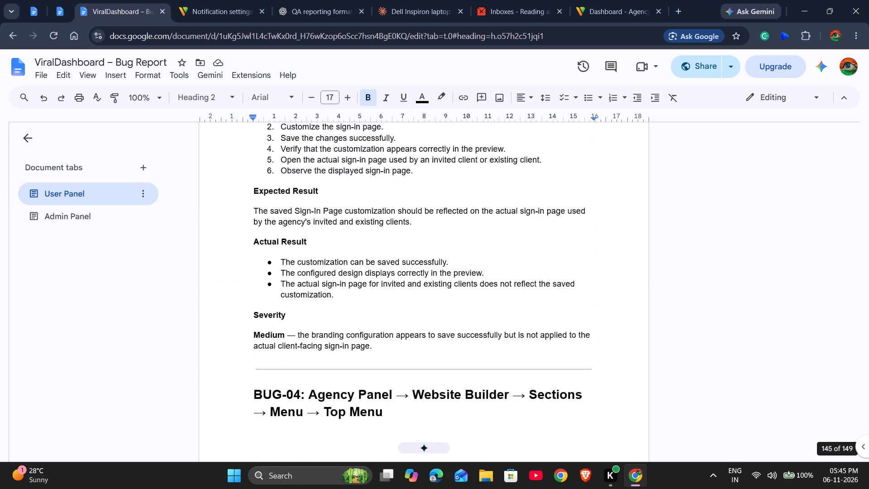
scroll(362, 227, up, 17)
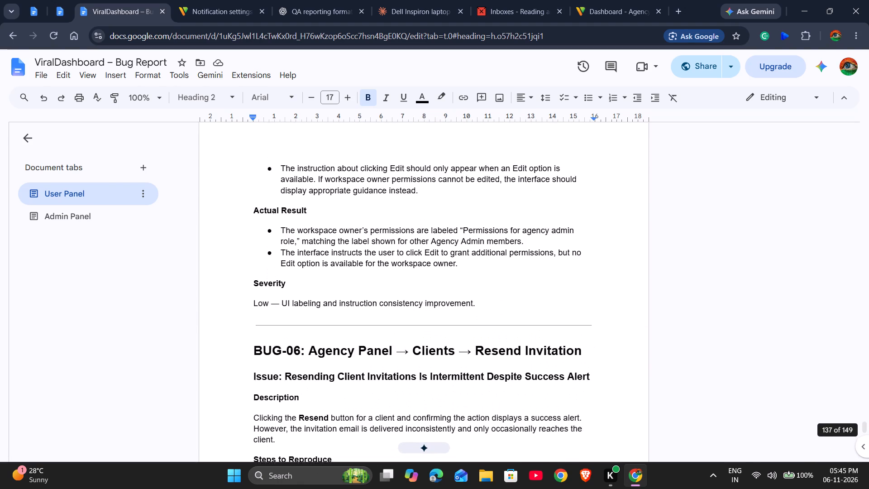
scroll(362, 227, up, 10)
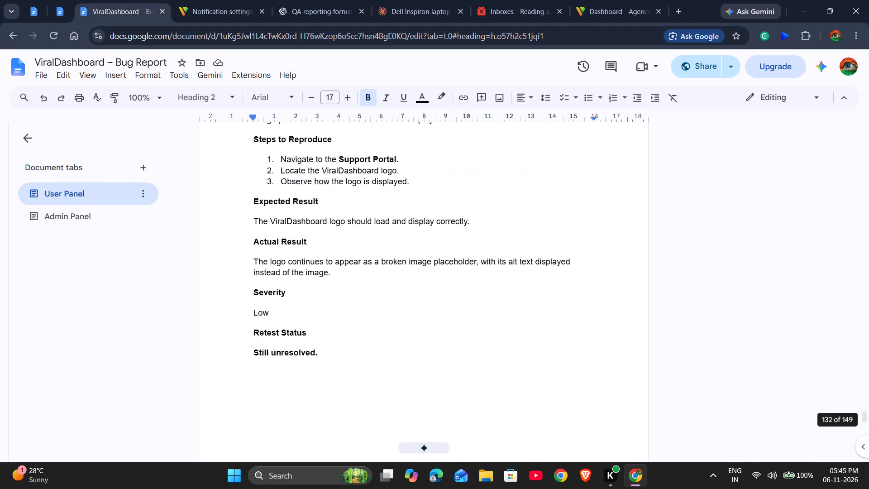
scroll(362, 227, up, 5)
scroll(362, 227, down, 1)
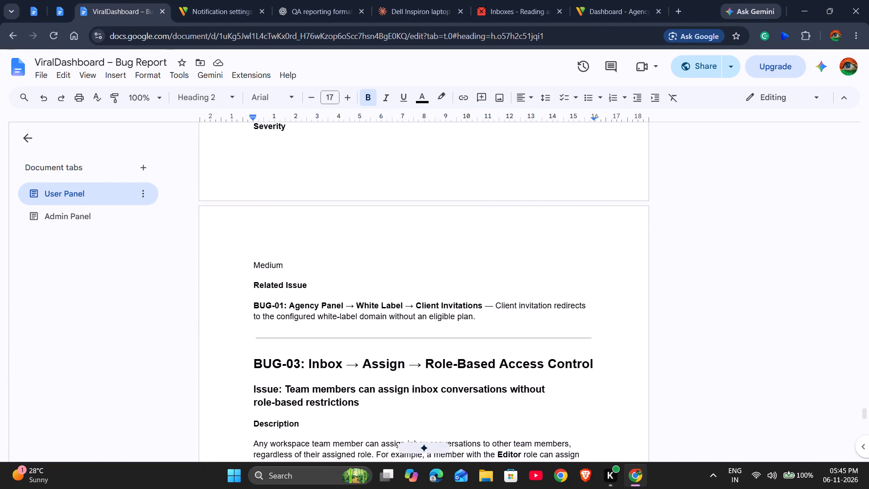
scroll(362, 227, down, 9)
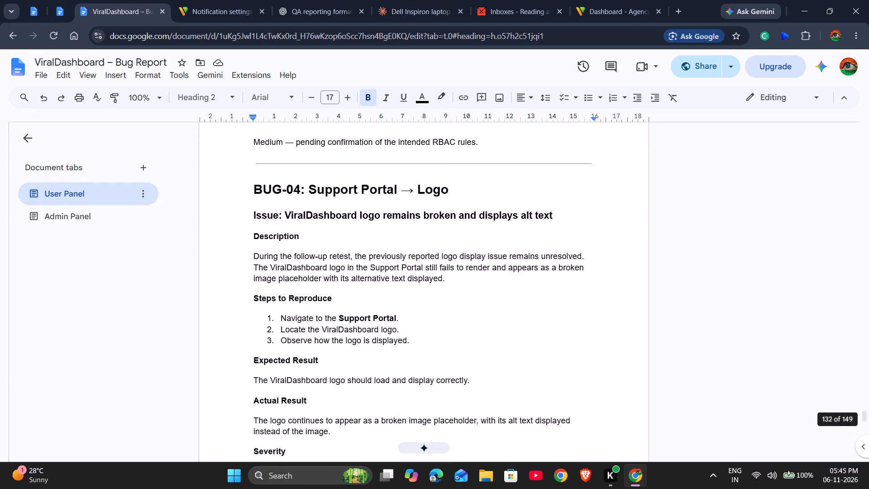
scroll(362, 227, down, 8)
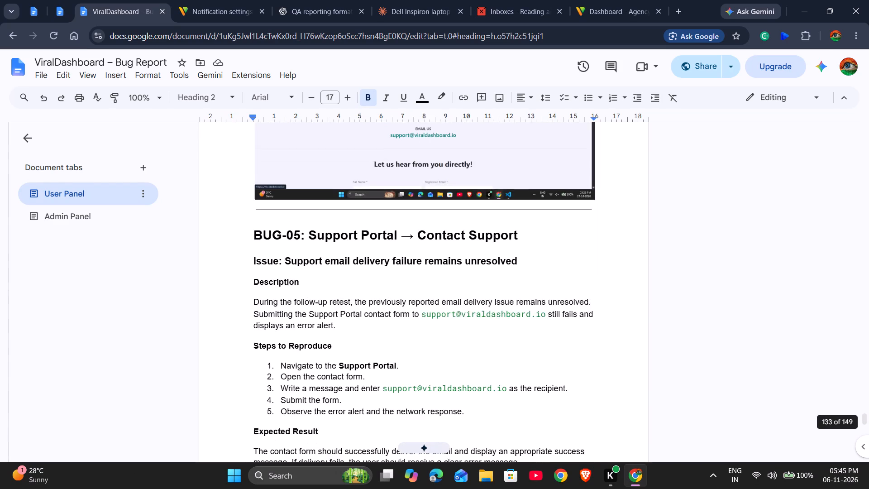
scroll(362, 227, down, 9)
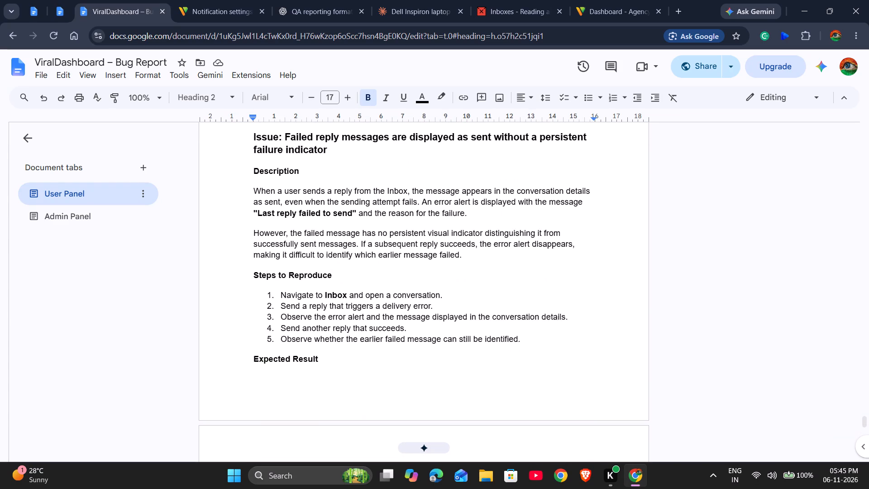
scroll(362, 227, down, 4)
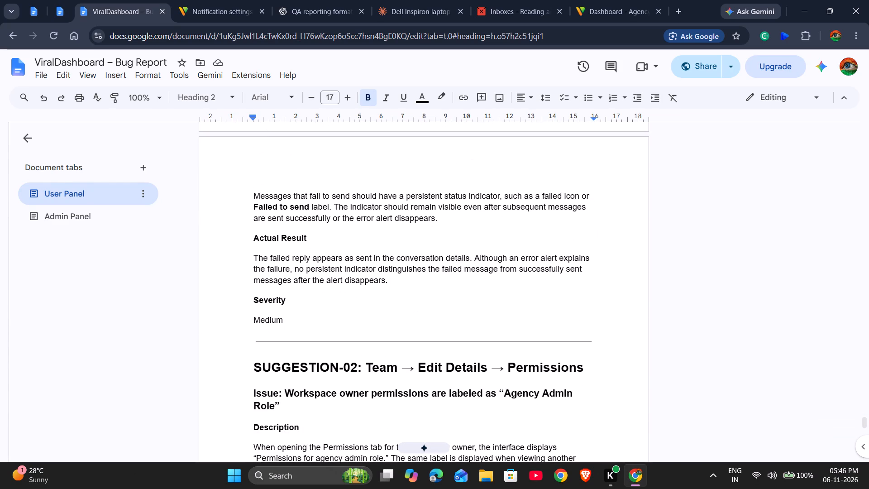
scroll(362, 227, down, 12)
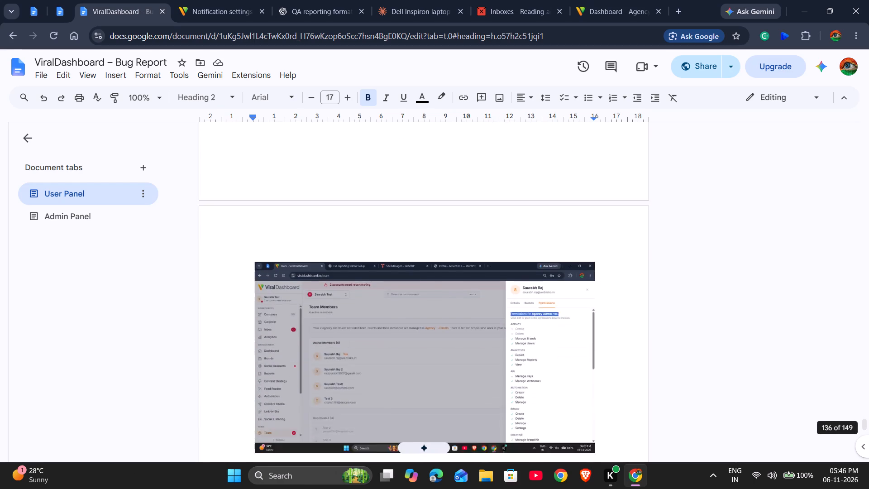
scroll(362, 227, down, 2)
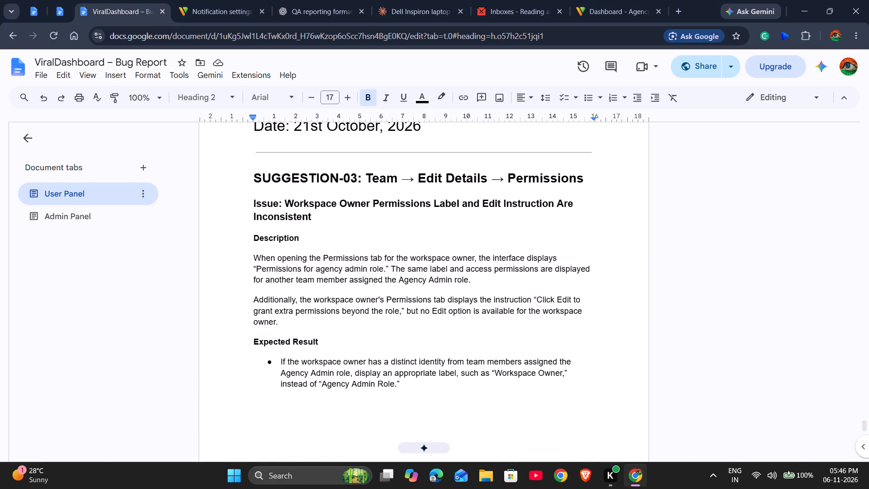
scroll(362, 227, down, 11)
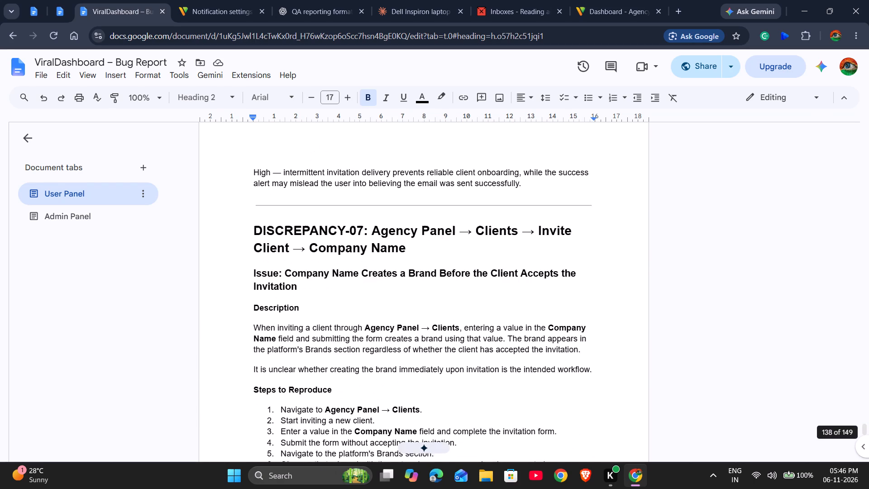
scroll(362, 227, down, 15)
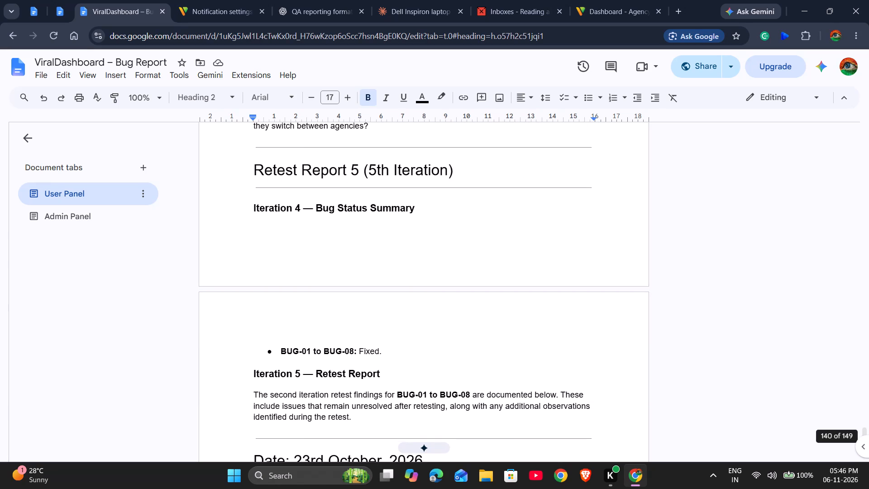
scroll(362, 227, down, 1)
Copy the block from the Retest Report 5 (5th Iteration) heading through the Iteration 5 introductory paragraph.
click(255, 167)
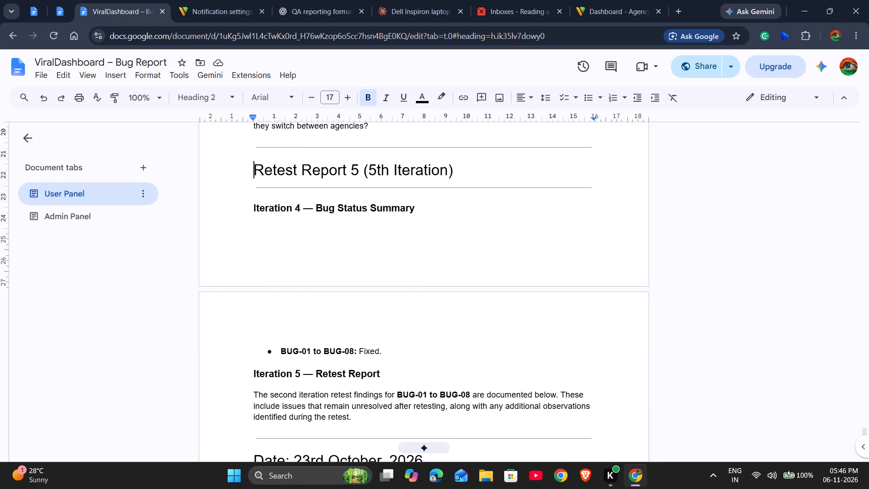
drag(255, 167, 573, 379)
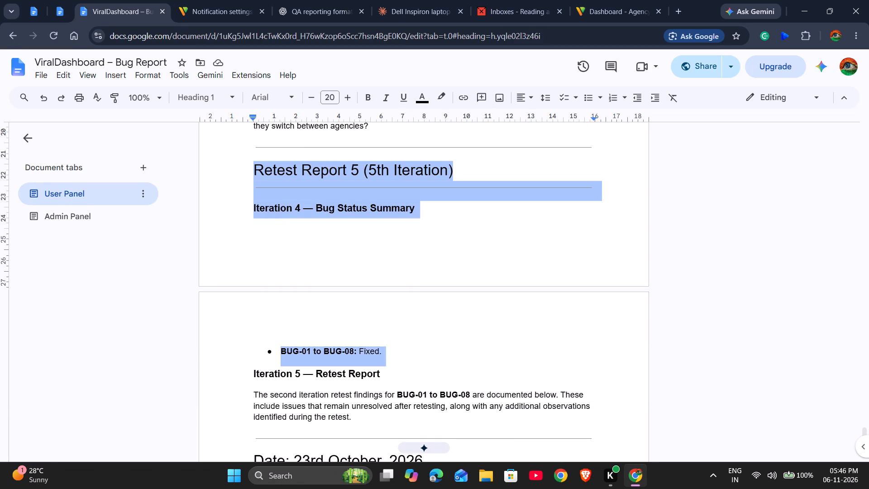
drag(573, 379, 547, 416)
key(ctrl+c)
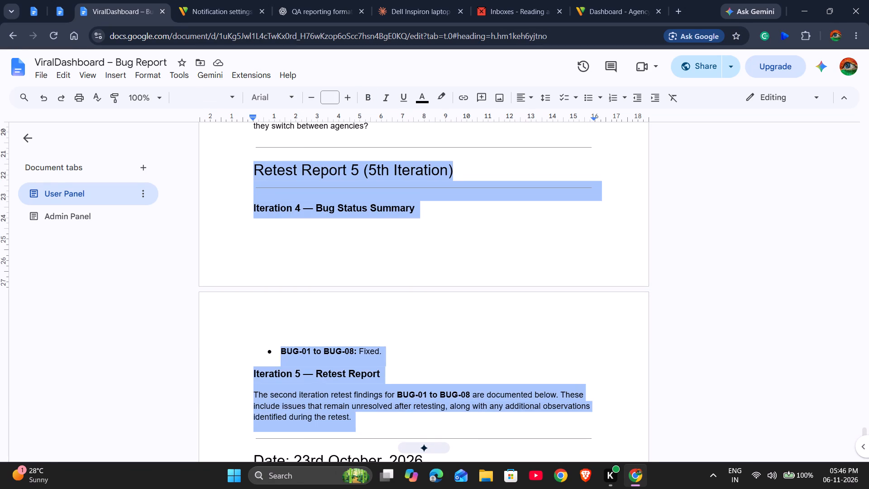
click(547, 416)
Paste the copied retest report block on a new line after BUG-06's severity text, above the 6th November, 2026 date.
scroll(547, 416, down, 10)
scroll(547, 416, down, 16)
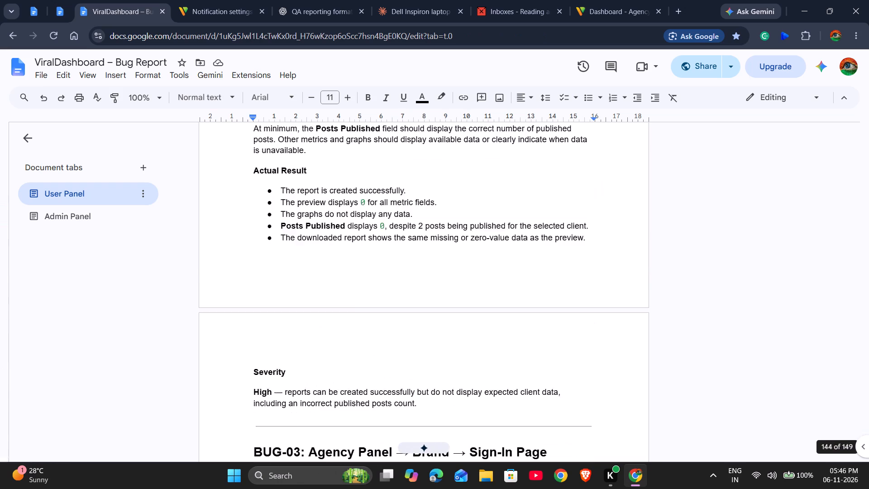
scroll(547, 416, down, 11)
scroll(547, 416, up, 6)
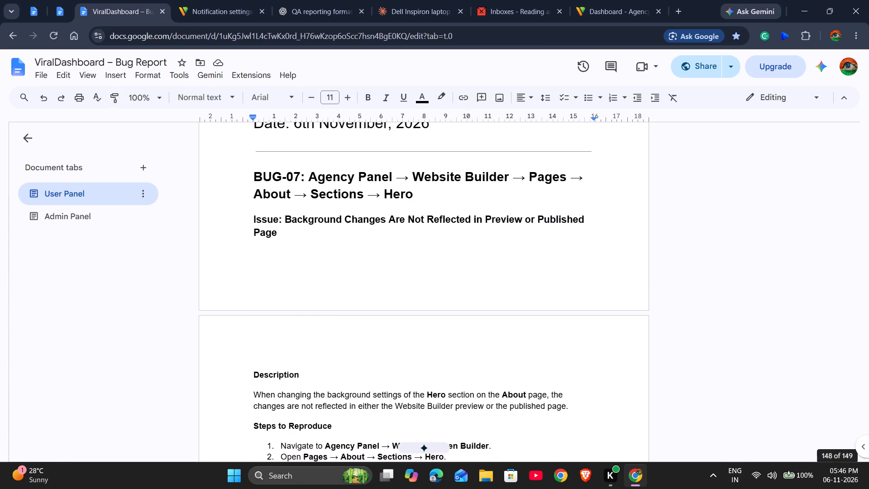
scroll(547, 416, up, 3)
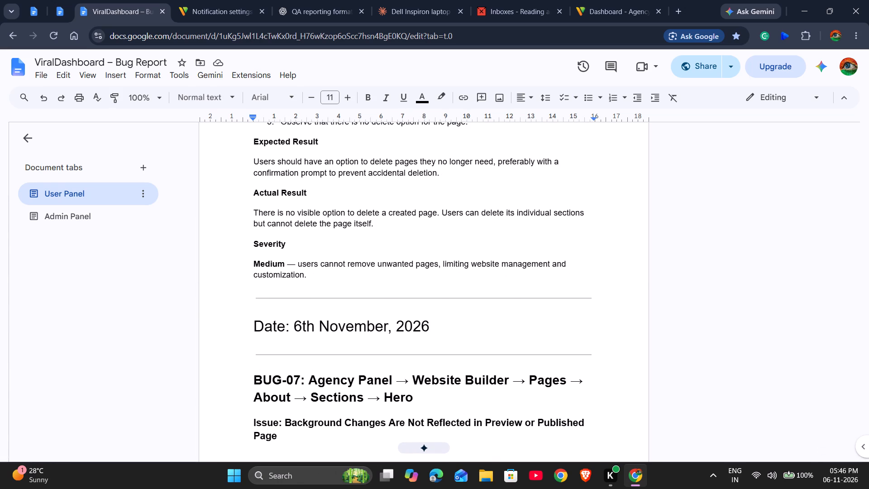
click(383, 281)
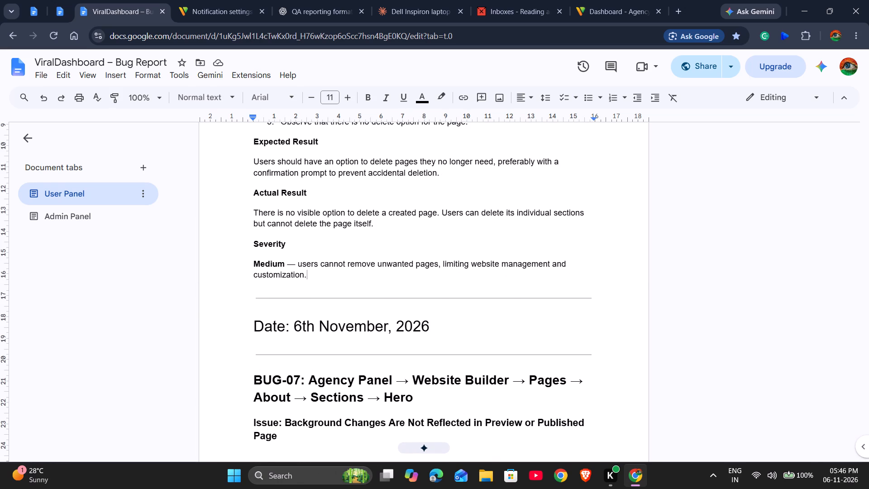
key(Return)
key(ctrl+v)
Remove the extra blank line below the pasted Iteration 5 introductory paragraph.
scroll(291, 345, down, 2)
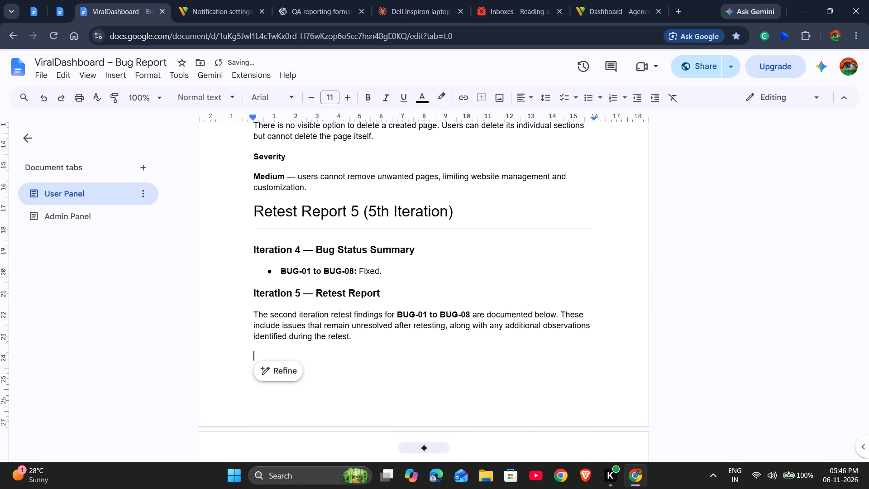
scroll(291, 345, down, 3)
click(424, 269)
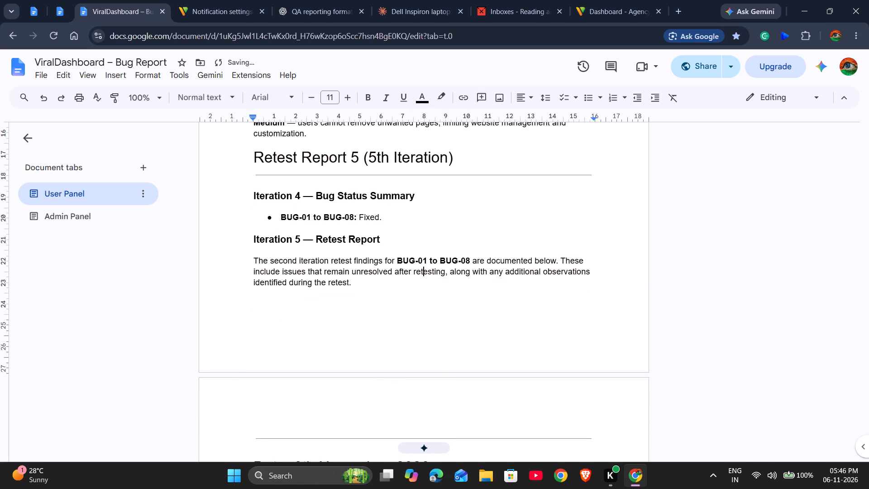
scroll(361, 319, down, 1)
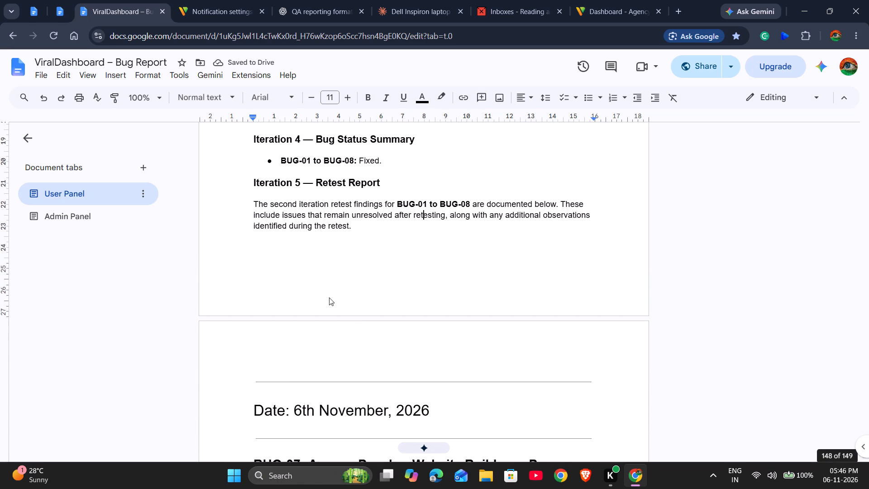
click(289, 247)
key(BackSpace)
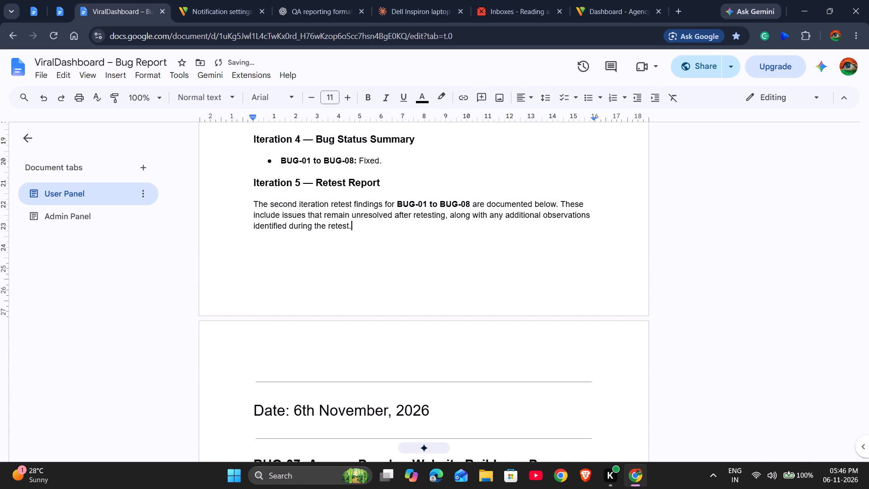
Copy the horizontal divider below the pasted Retest Report 5 heading and paste it above that heading, after BUG-06's severity text.
scroll(289, 247, up, 3)
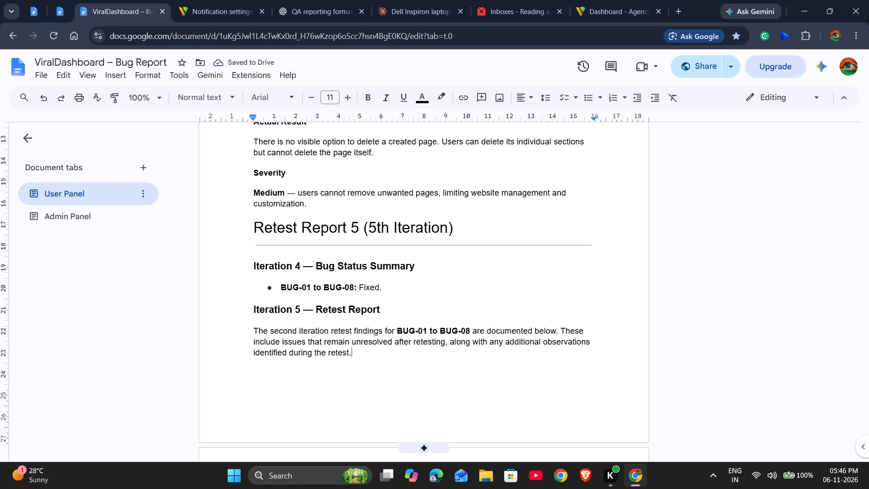
double_click(369, 244)
key(ctrl+c)
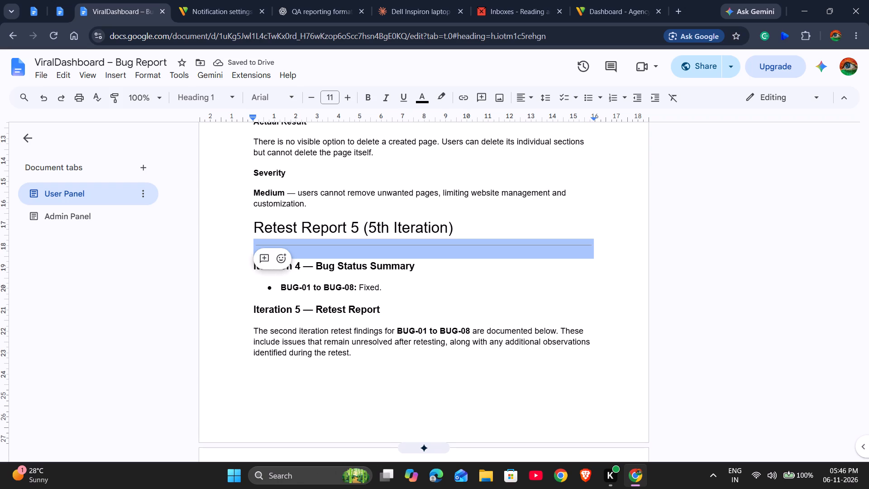
click(326, 205)
key(Return)
key(ctrl+v)
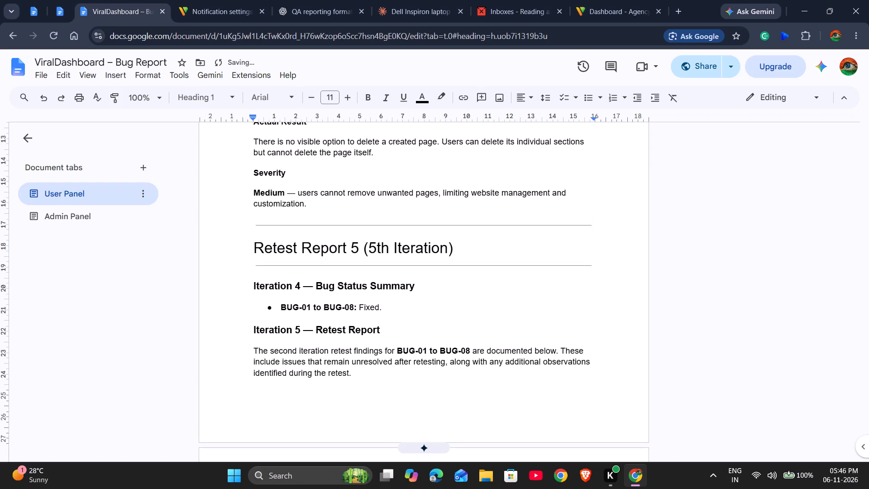
Look back at the original Retest Report 5 (5th Iteration) section to compare its layout with the pasted block.
scroll(359, 225, up, 6)
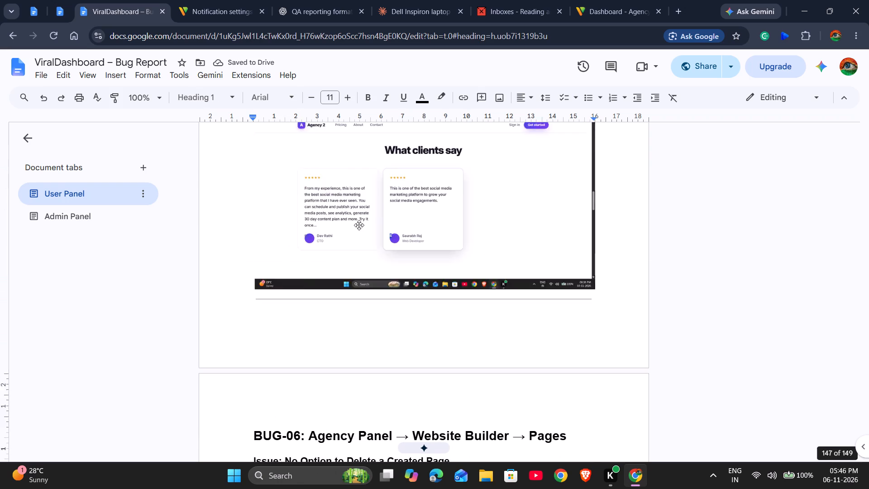
scroll(359, 225, up, 11)
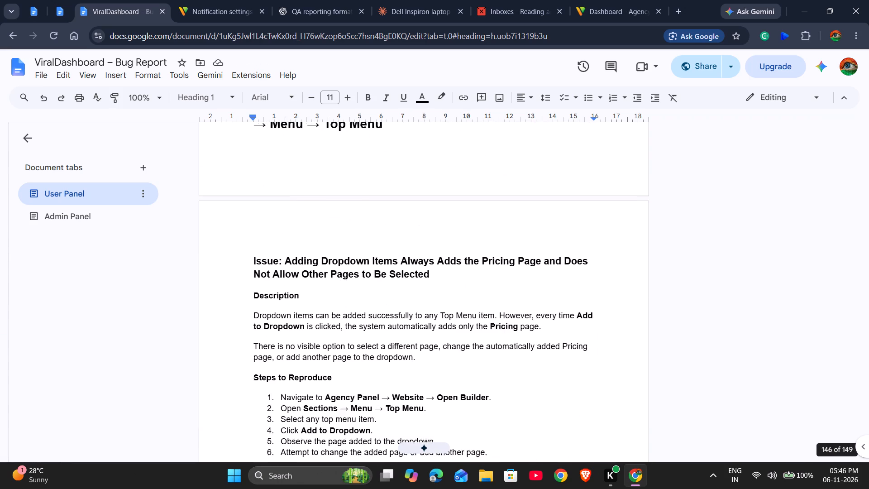
scroll(359, 225, up, 11)
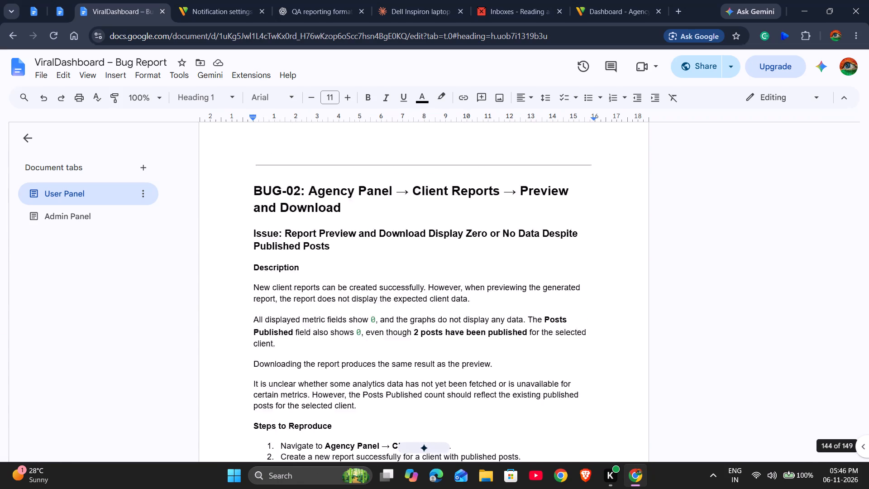
scroll(359, 225, up, 11)
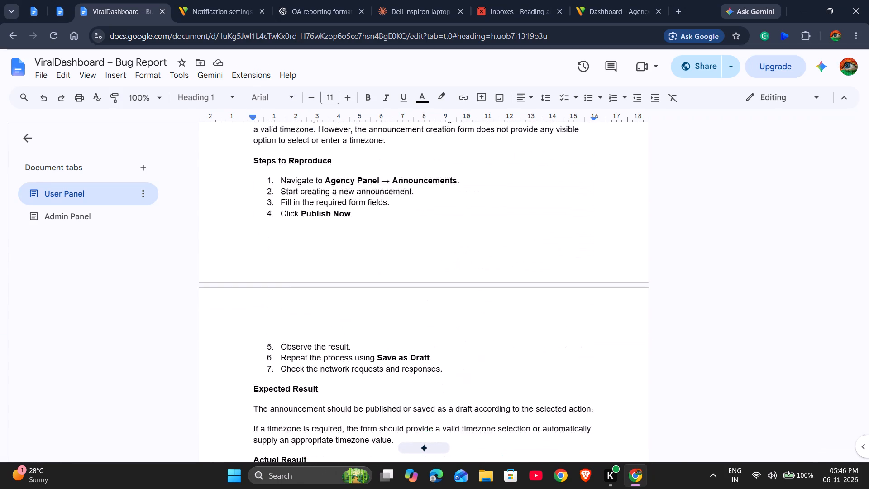
scroll(359, 225, up, 9)
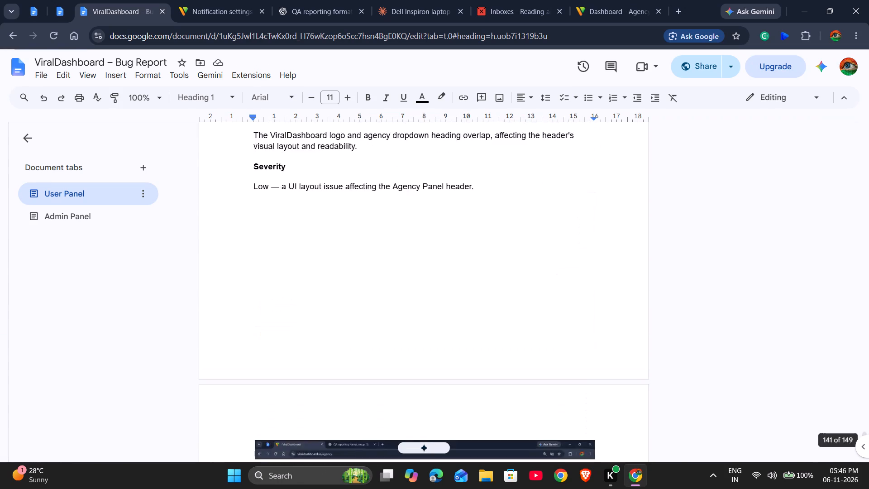
scroll(359, 225, up, 9)
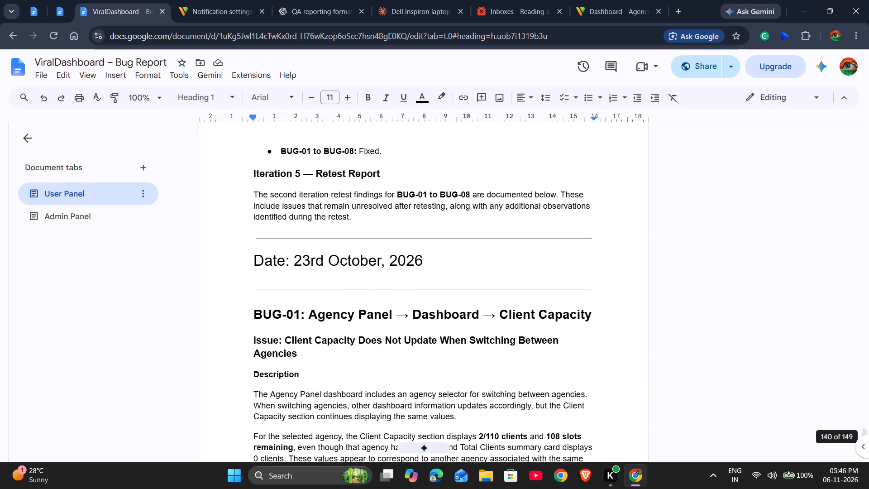
scroll(359, 225, up, 5)
scroll(359, 225, down, 3)
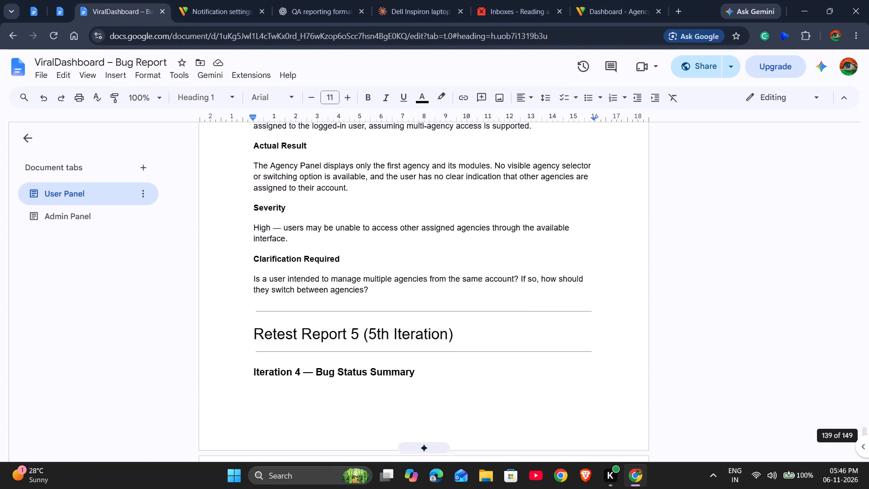
scroll(359, 225, down, 3)
scroll(359, 225, down, 20)
scroll(359, 225, down, 9)
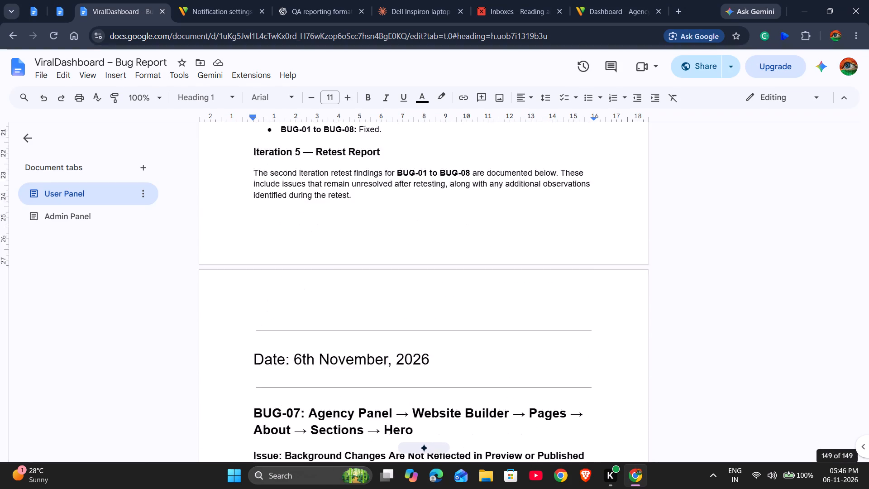
Retitle the pasted heading above the 6th November, 2026 date as Retest Report 6 (6th Iteration).
scroll(359, 225, up, 5)
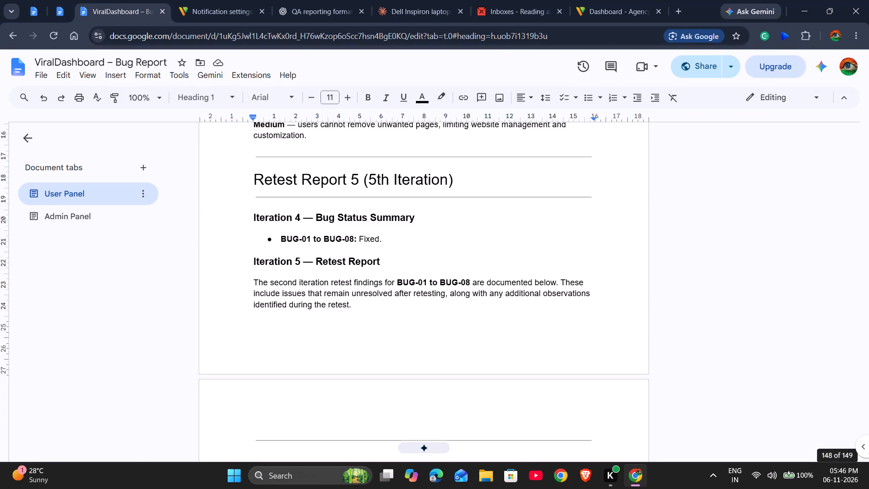
scroll(359, 225, up, 2)
click(357, 175)
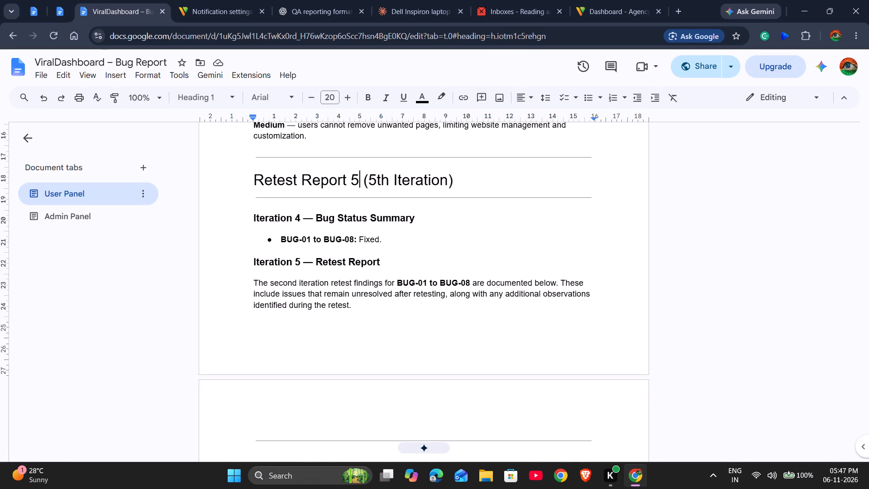
key(BackSpace)
key(6)
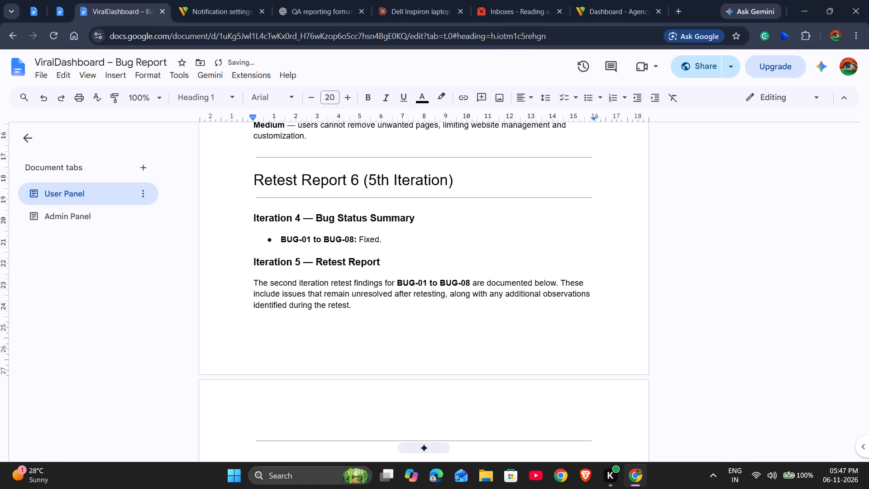
click(375, 180)
key(BackSpace)
key(6)
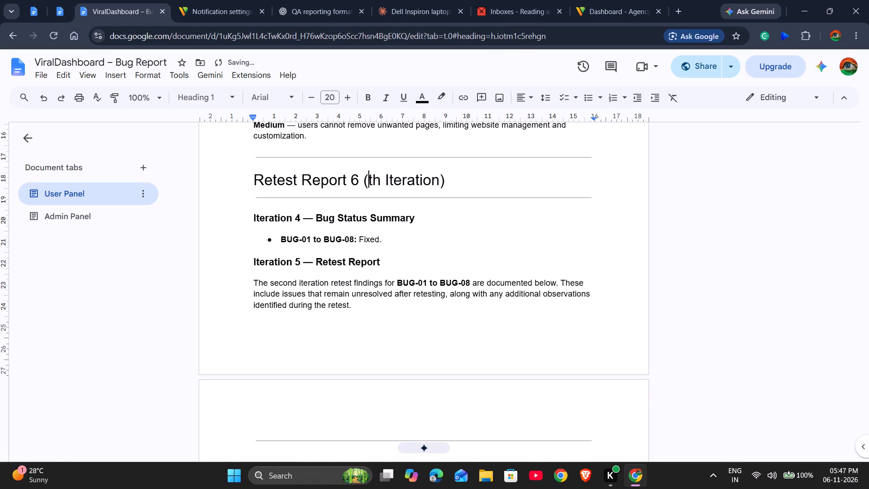
Renumber the new section's subheadings as Iteration 5 — Bug Status Summary and Iteration 6 — Retest Report.
click(301, 221)
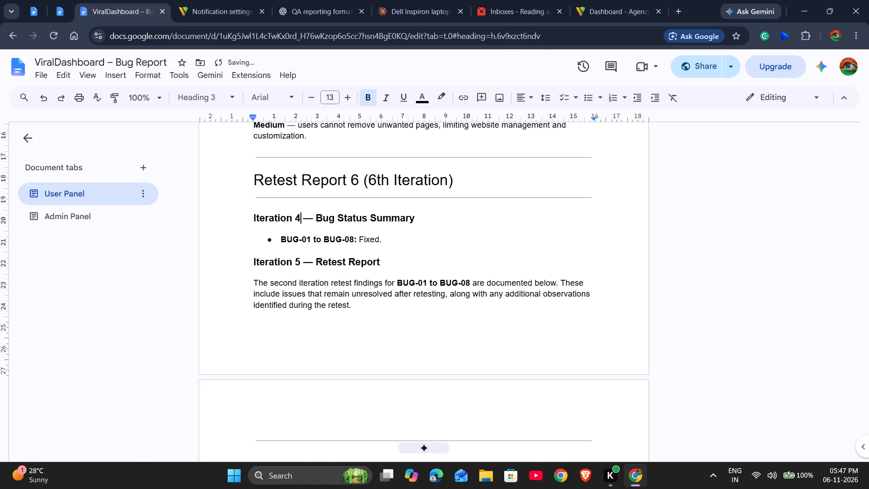
key(BackSpace)
key(5)
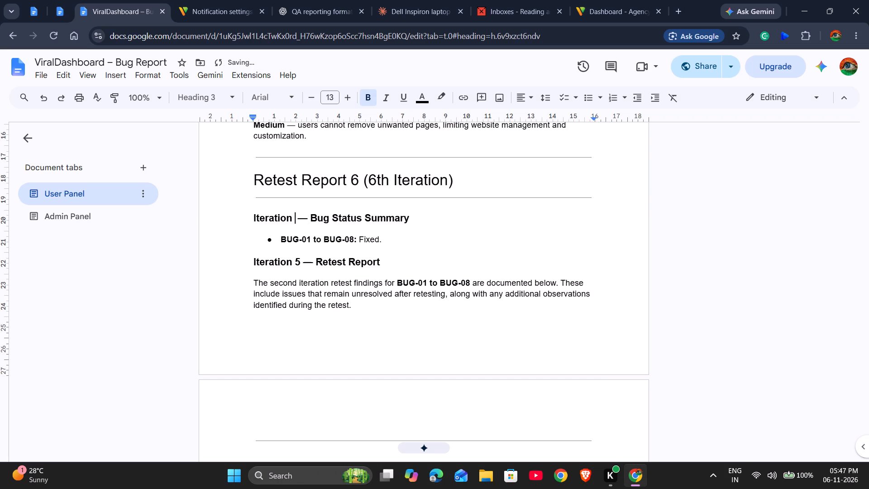
click(299, 263)
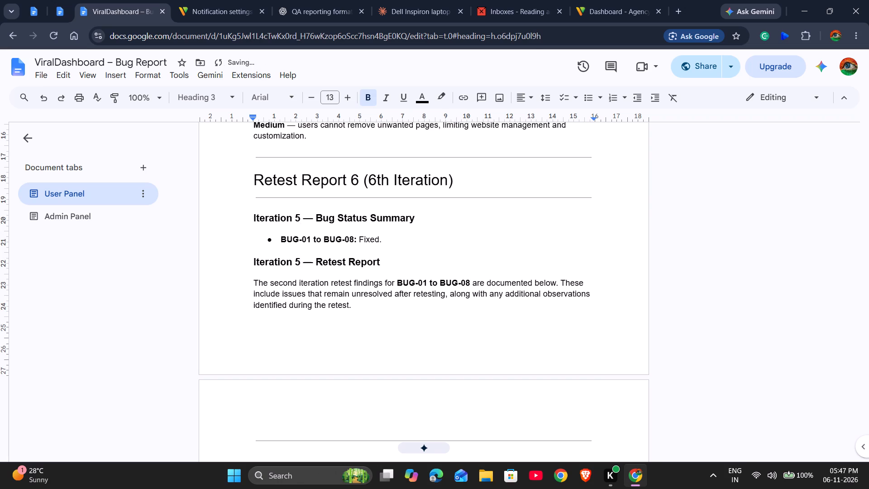
key(BackSpace)
key(6)
Set the bug range to BUG-01 to BUG-06 in both the new section's status bullet and its introductory paragraph.
scroll(372, 240, up, 5)
scroll(372, 240, down, 2)
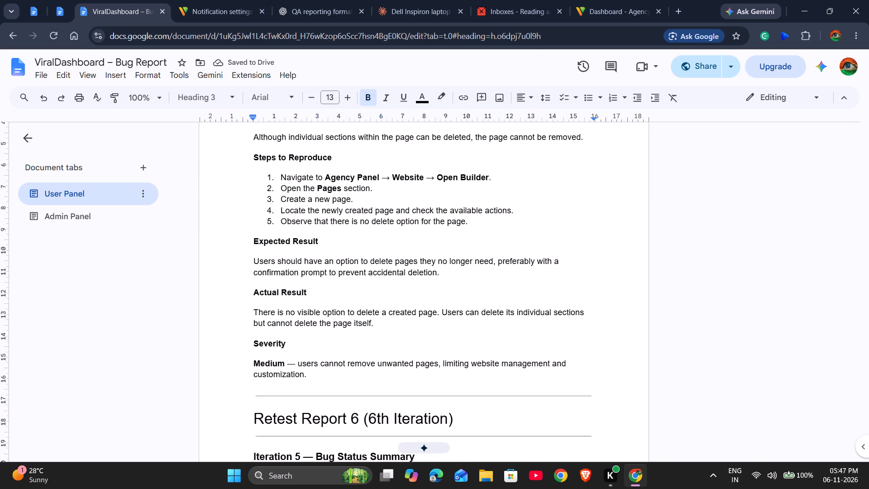
scroll(372, 240, down, 3)
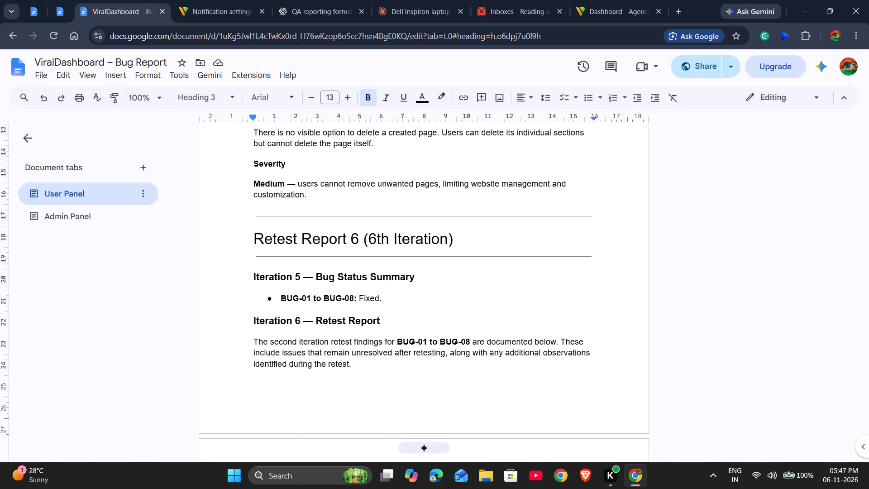
click(353, 298)
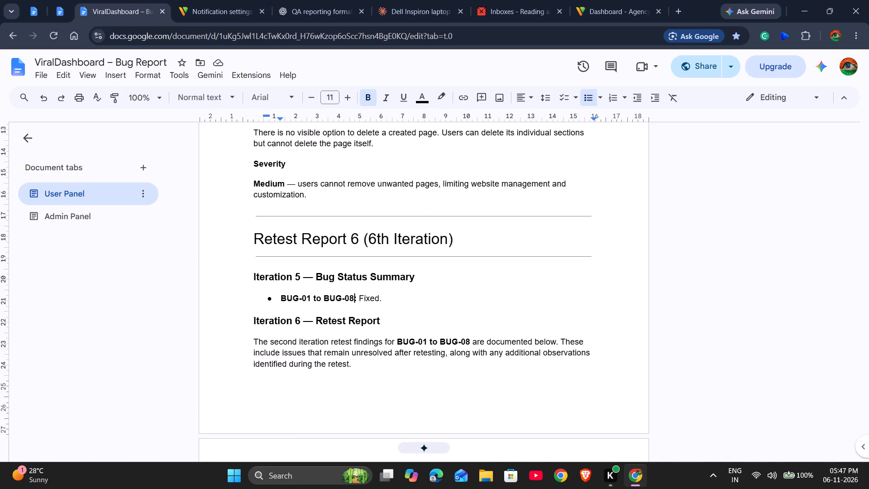
key(BackSpace)
key(6)
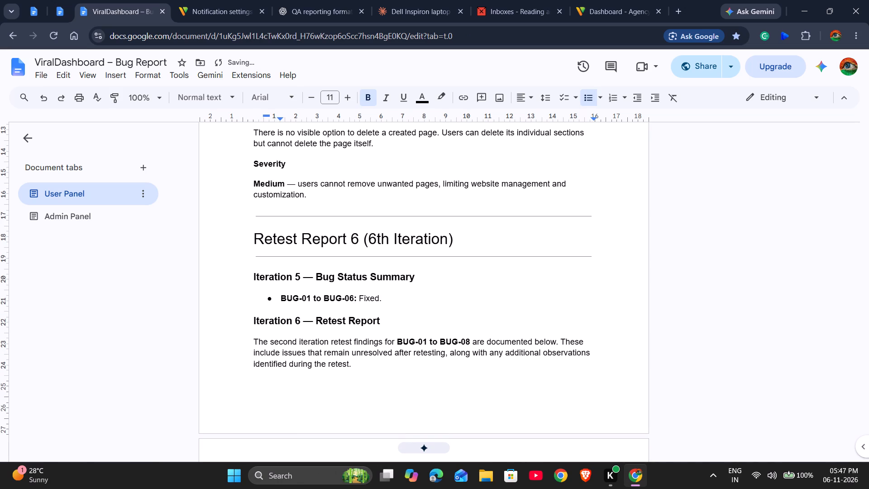
click(426, 293)
scroll(426, 293, down, 1)
click(469, 273)
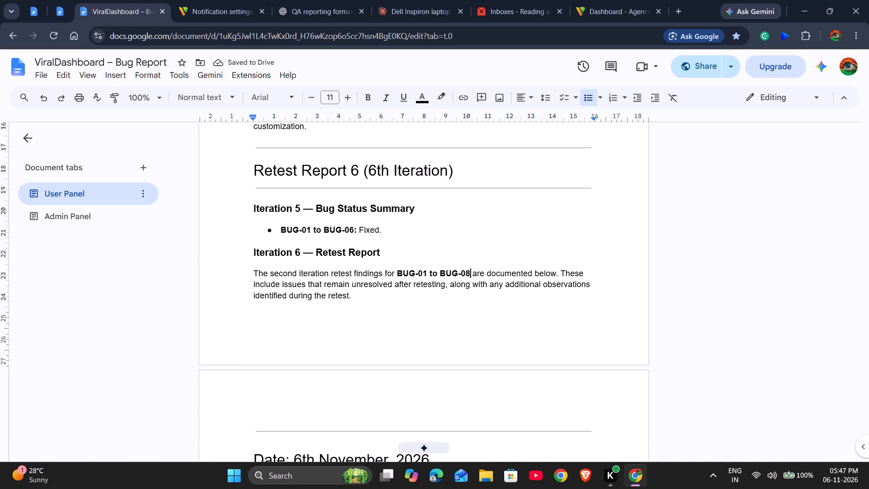
key(BackSpace)
key(6)
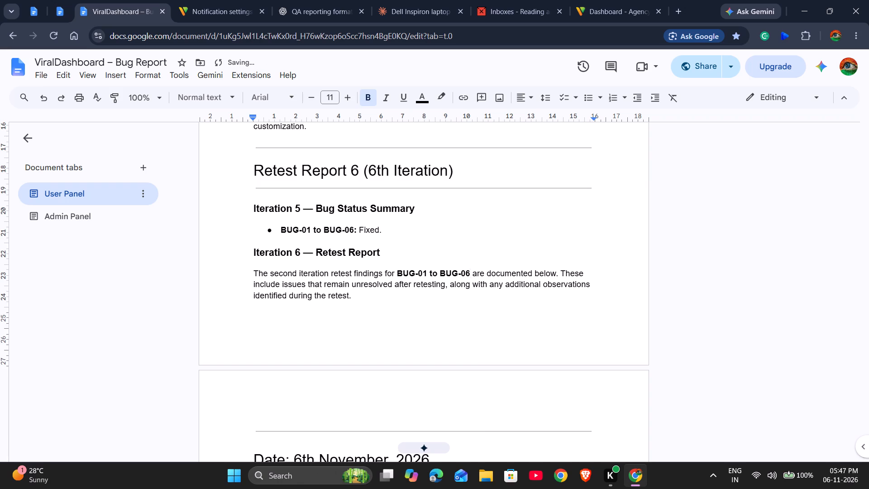
Renumber the Website Builder About page Hero bug heading under the 6th November, 2026 date as BUG-01.
scroll(394, 331, up, 2)
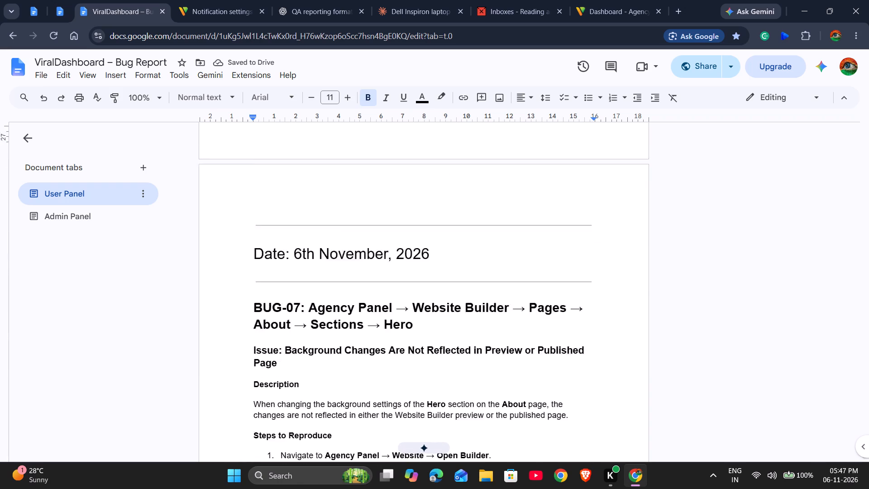
scroll(394, 331, up, 1)
scroll(394, 331, down, 1)
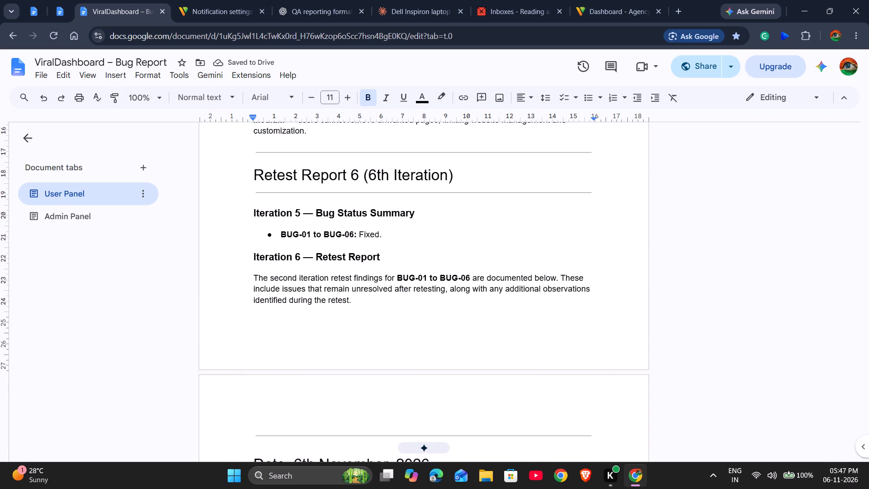
scroll(394, 331, down, 2)
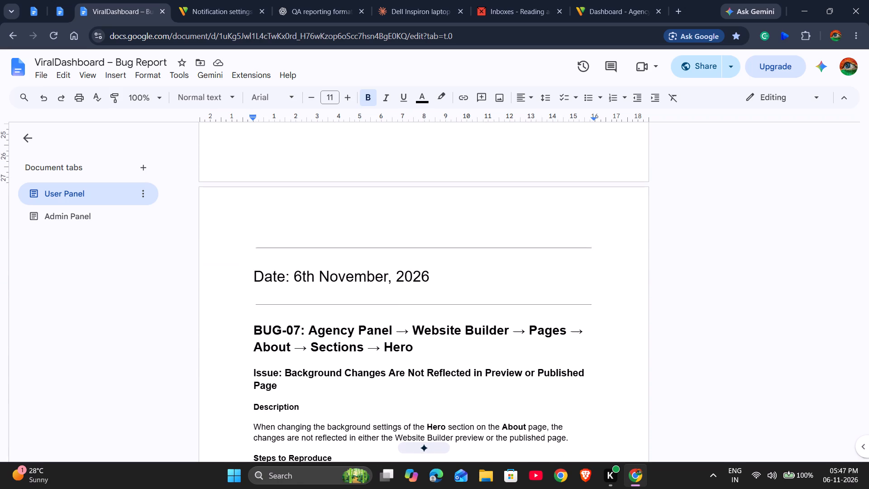
click(299, 331)
key(BackSpace)
key(1)
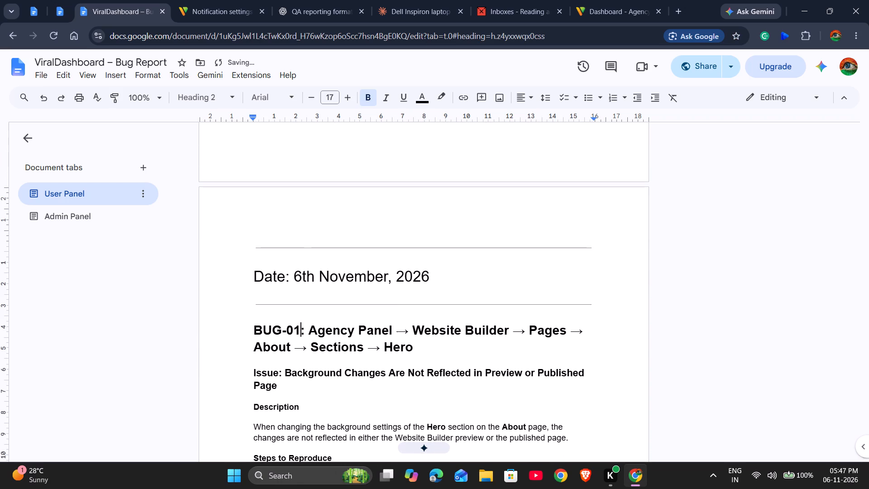
Copy the entire BUG-01 Create Announcement report under the 5th November, 2026 date, from its heading through the Severity text.
scroll(336, 316, up, 7)
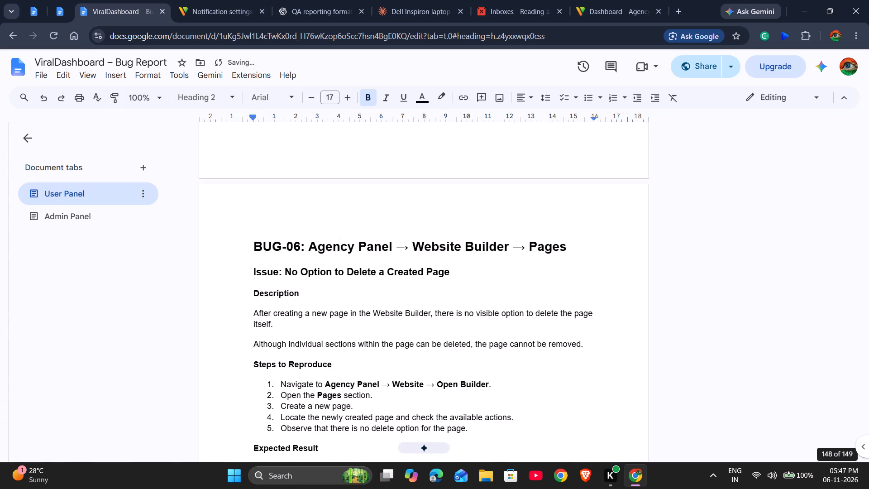
scroll(336, 316, up, 6)
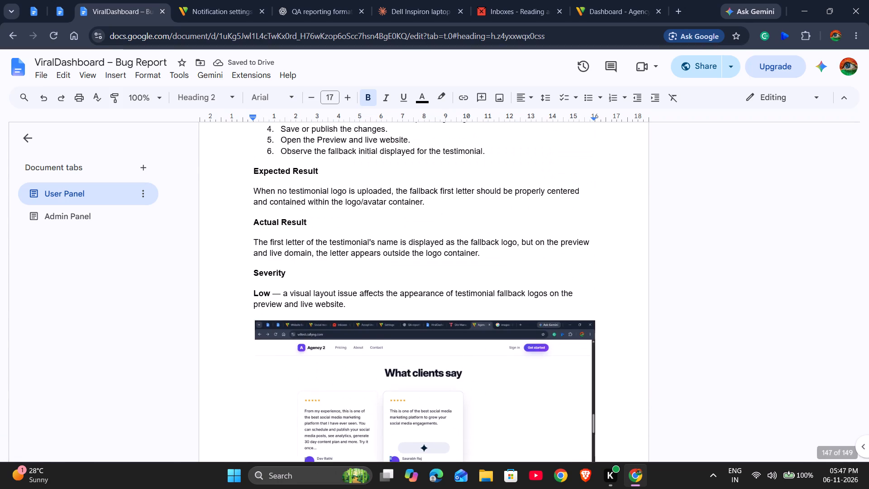
scroll(336, 316, up, 4)
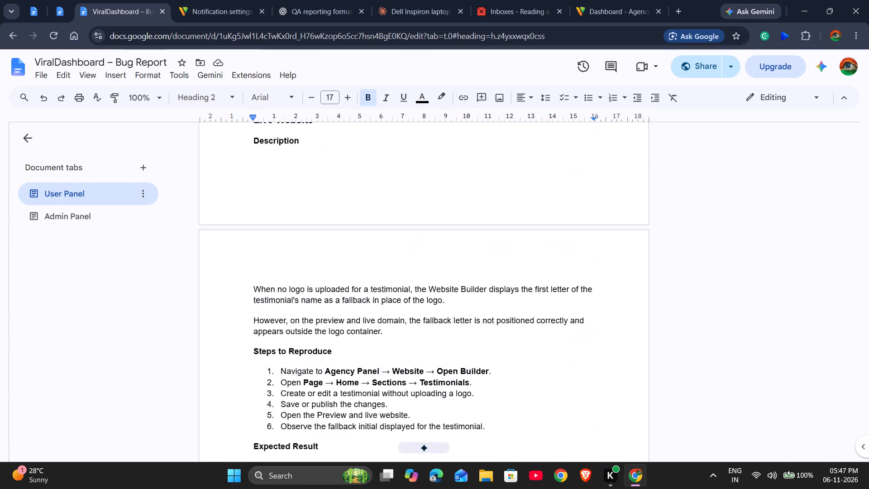
scroll(336, 316, up, 9)
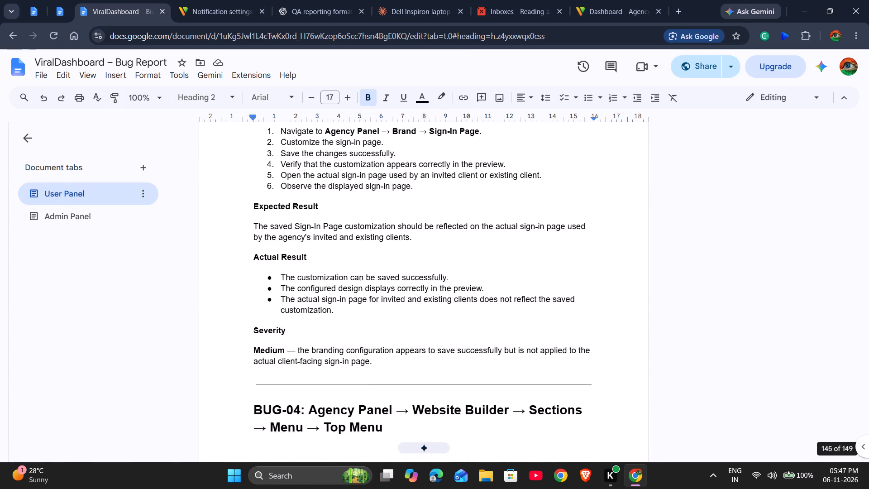
scroll(336, 316, up, 9)
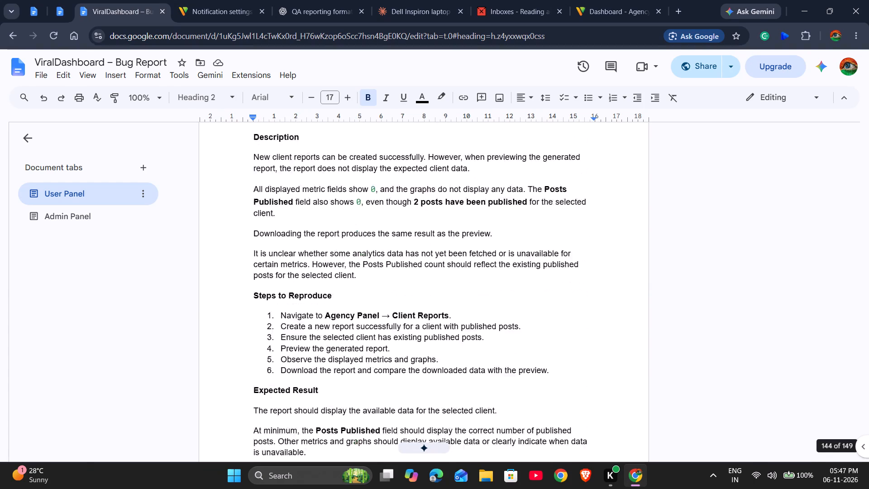
scroll(336, 316, up, 8)
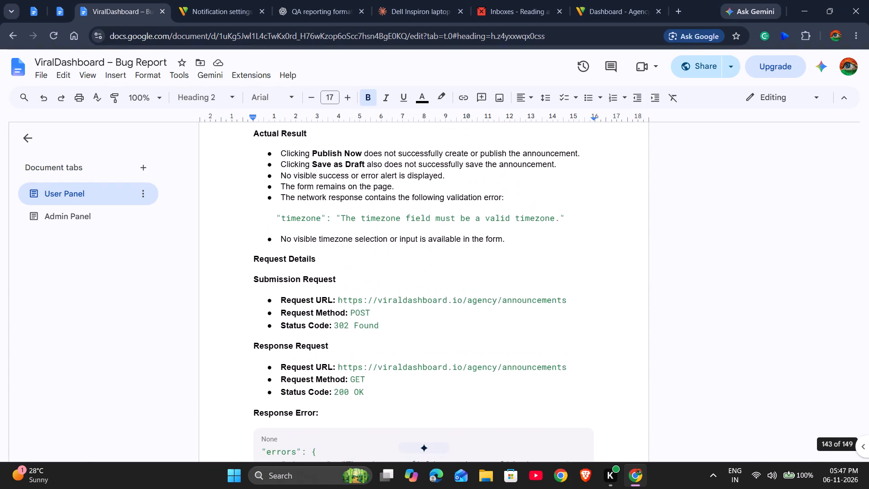
scroll(336, 316, up, 6)
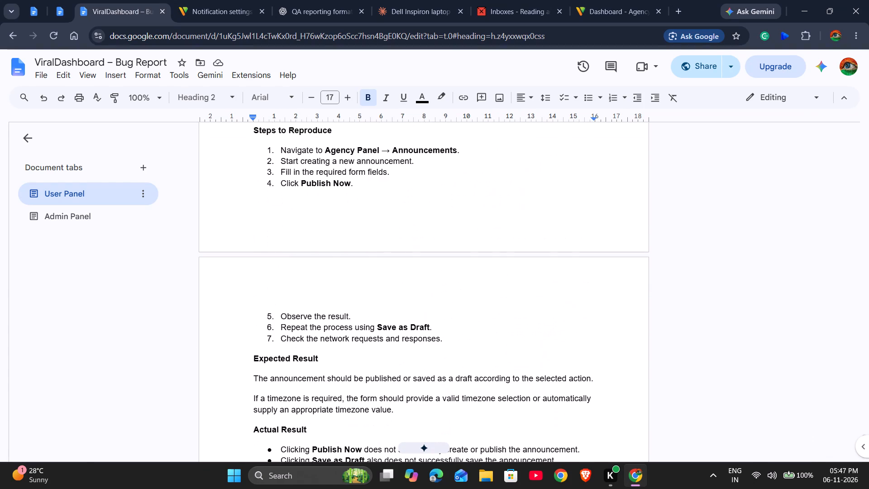
scroll(336, 316, up, 3)
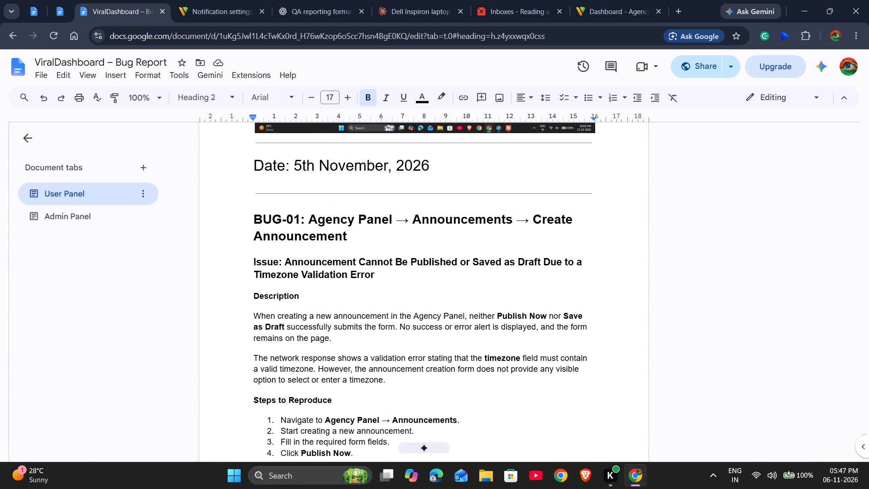
scroll(336, 316, down, 1)
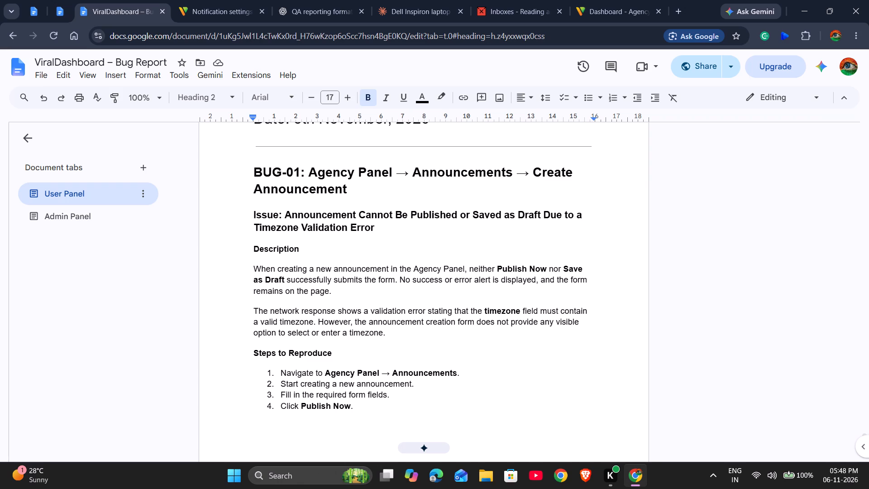
scroll(274, 228, down, 1)
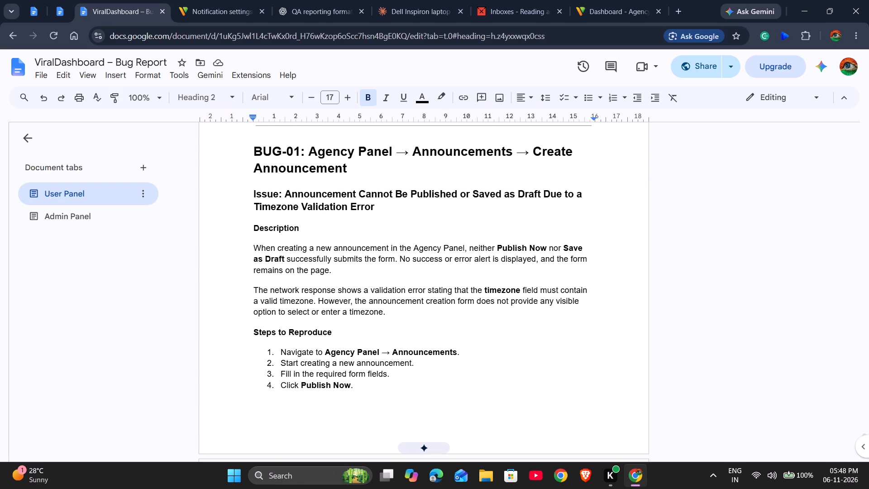
click(256, 152)
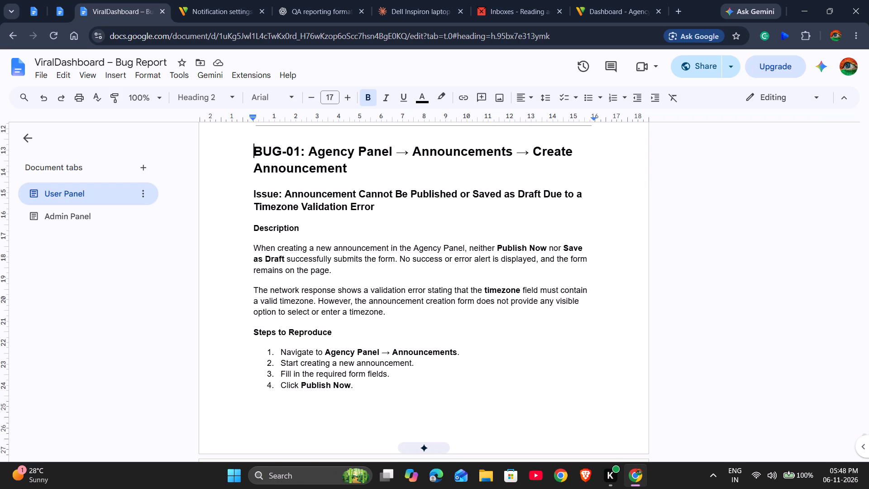
drag(256, 152, 320, 414)
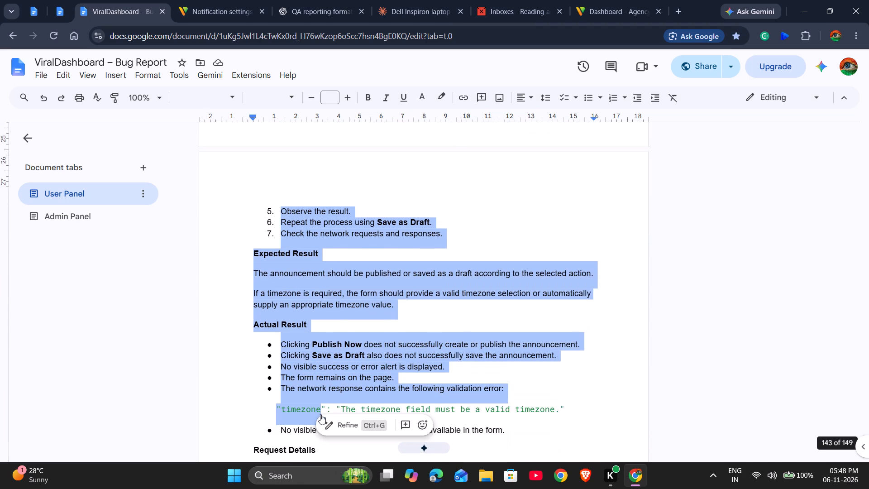
drag(320, 414, 313, 473)
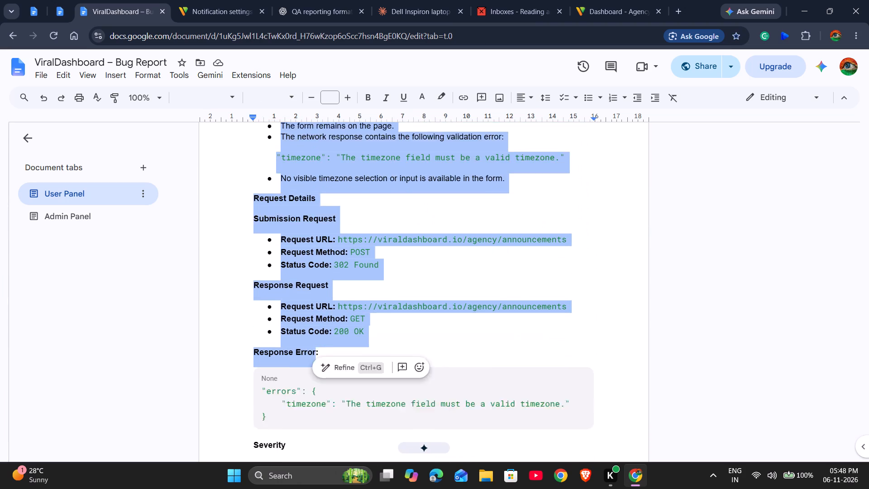
drag(313, 473, 536, 249)
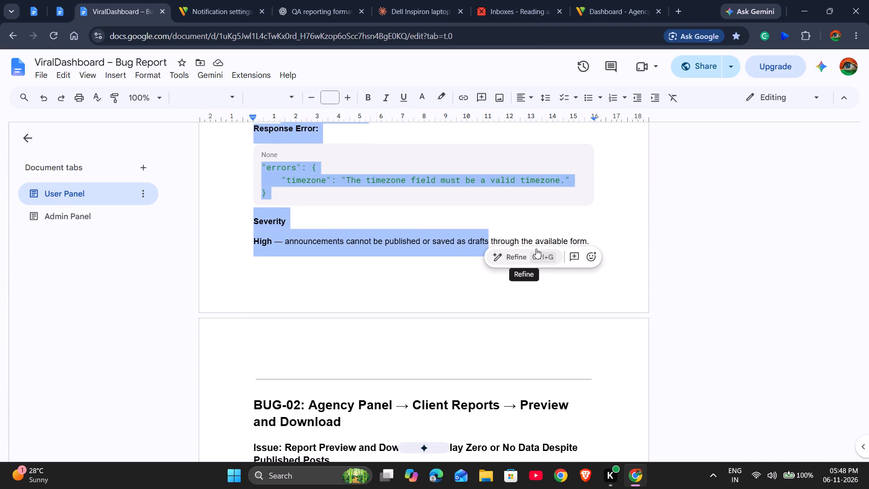
drag(536, 249, 597, 240)
key(ctrl+c)
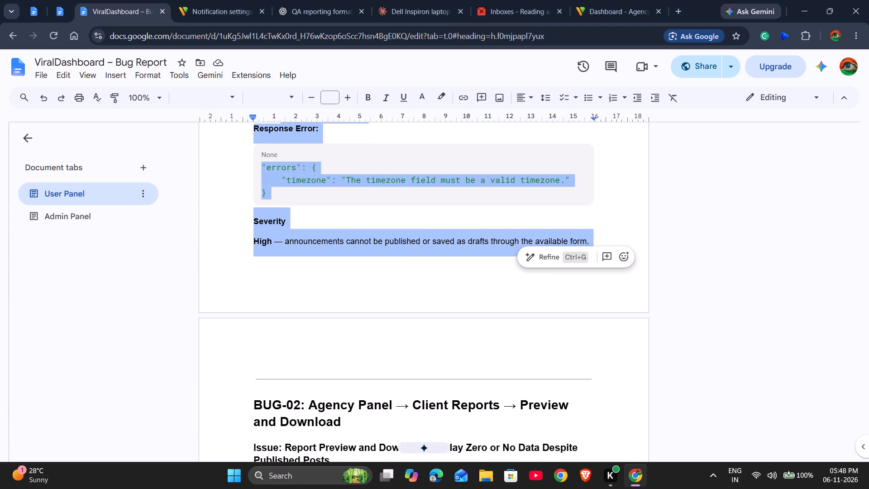
click(597, 240)
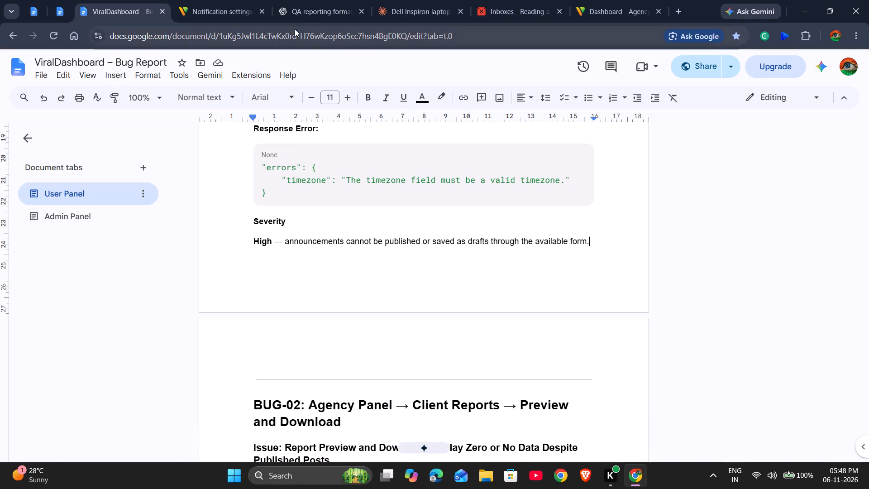
In ViralDashboard's agency panel, start a new announcement titled Test Announcement.
click(233, 14)
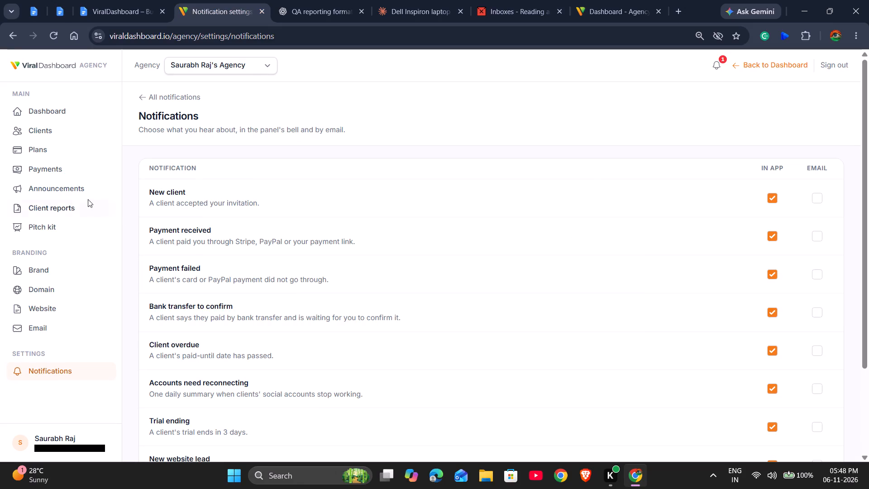
click(75, 187)
drag(75, 187, 81, 189)
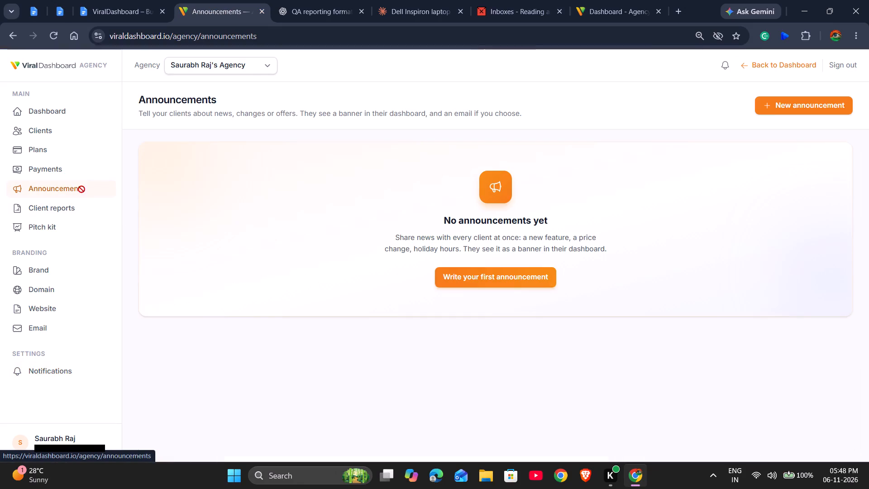
click(515, 283)
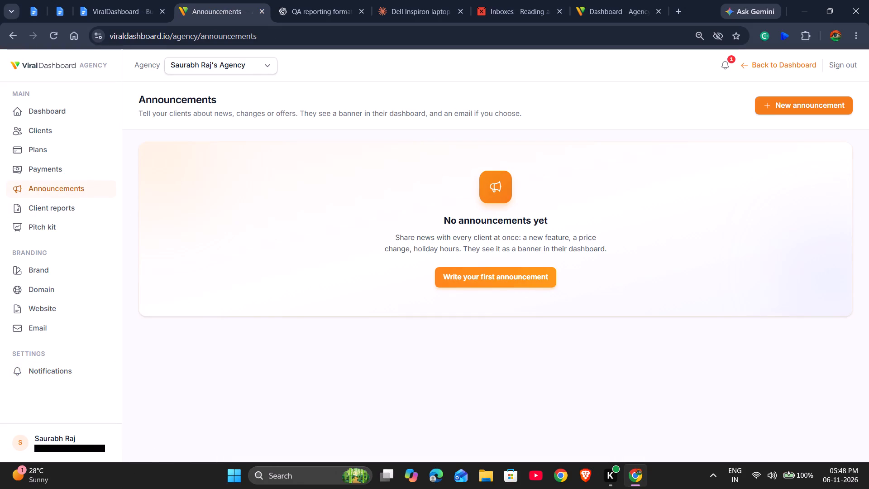
click(230, 204)
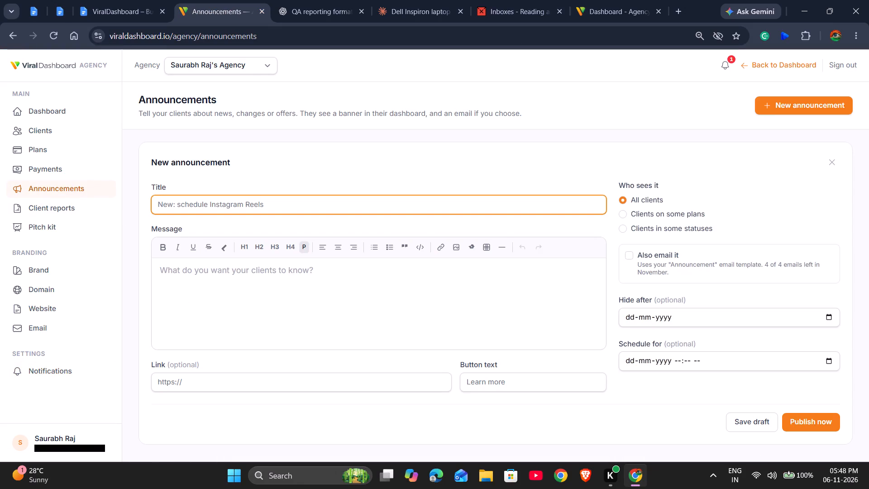
text(test)
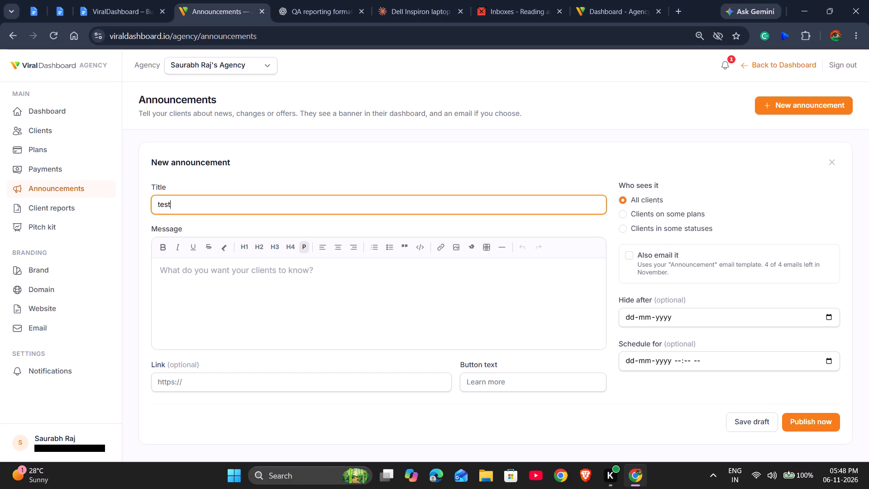
key(Left)
key(Left)
key(Left)
key(BackSpace)
key(shift+t)
key(Right)
key(Right)
key(Right)
key(space)
text(Announcement)
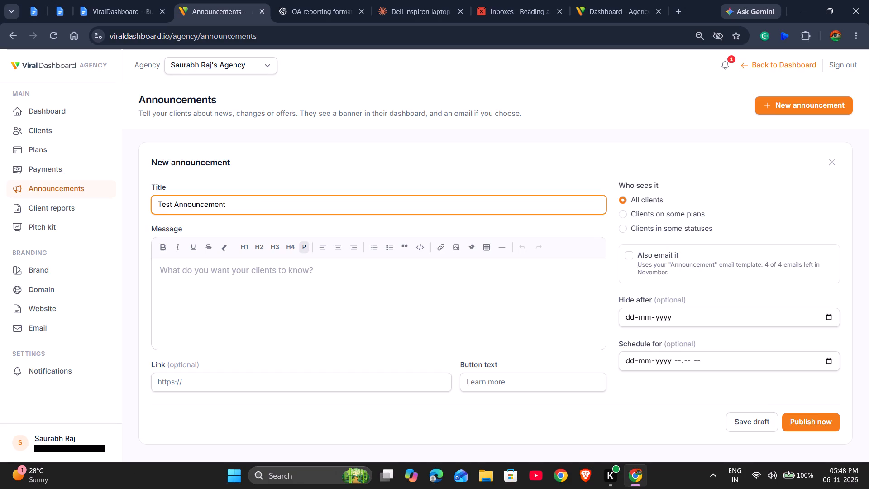
Write the announcement message as "This is a testing announcement".
click(226, 290)
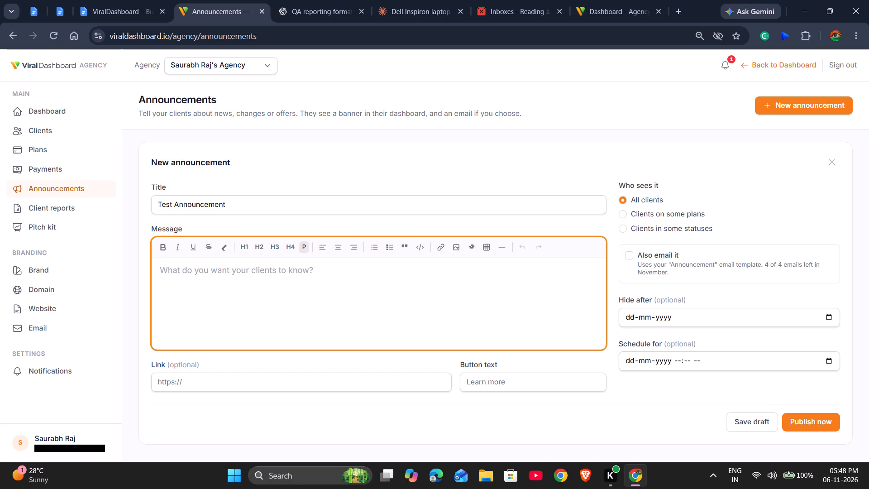
text(This is a testing)
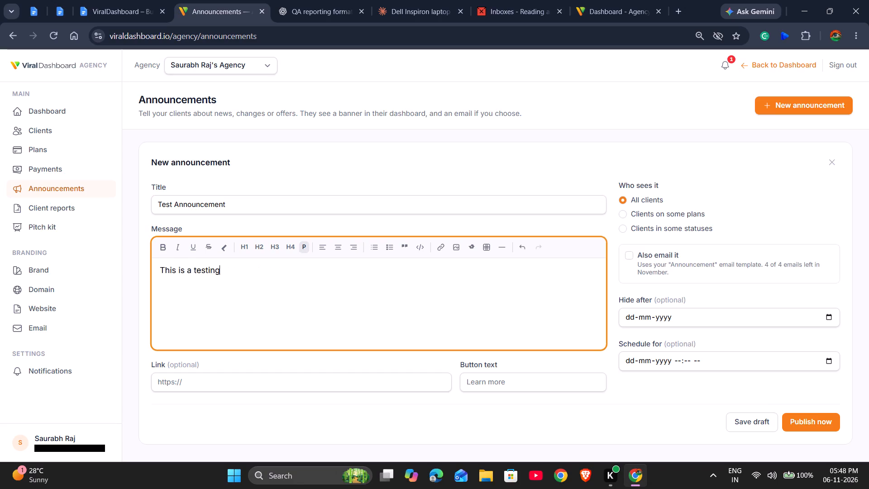
key(space)
text(announcement)
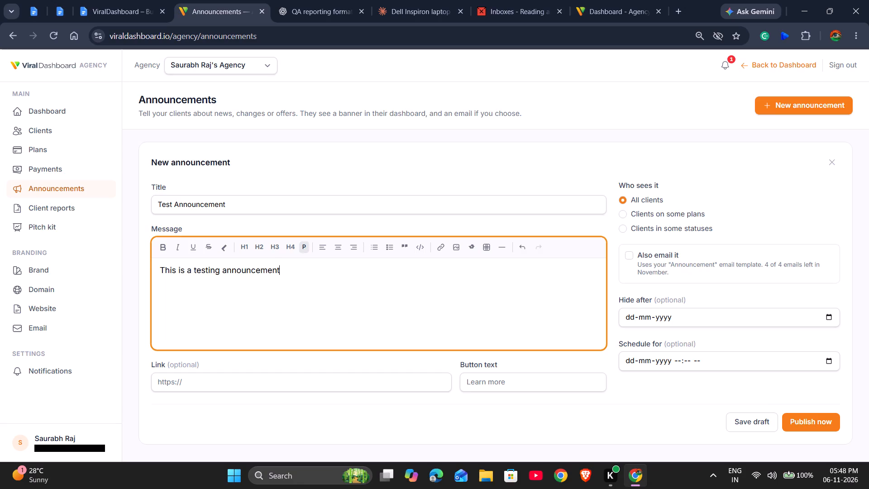
click(243, 381)
text(https://)
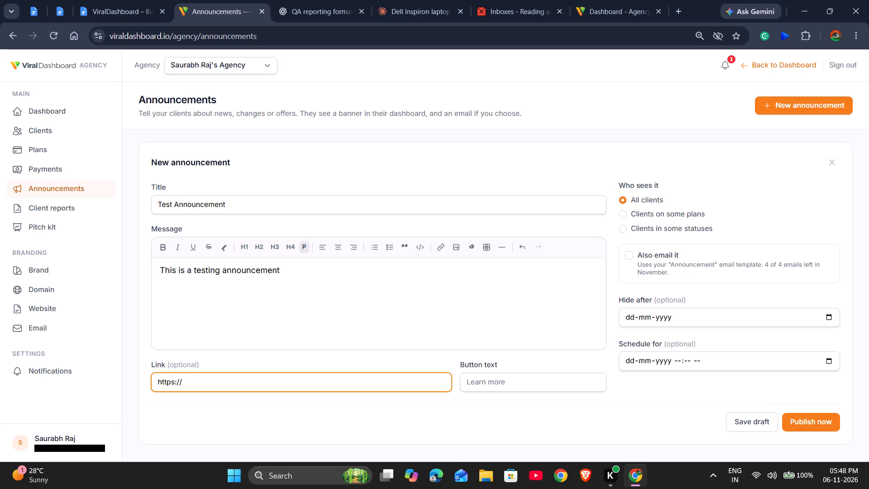
text(flaxxa.com)
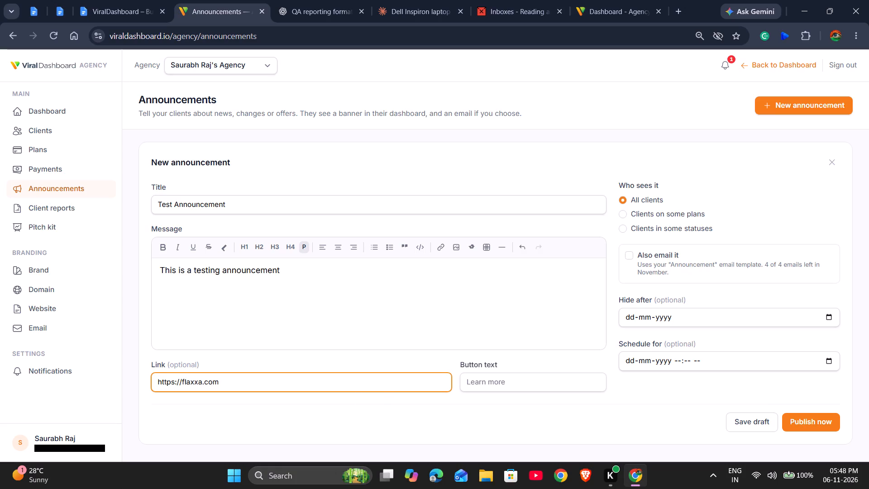
click(487, 379)
text(Test Button)
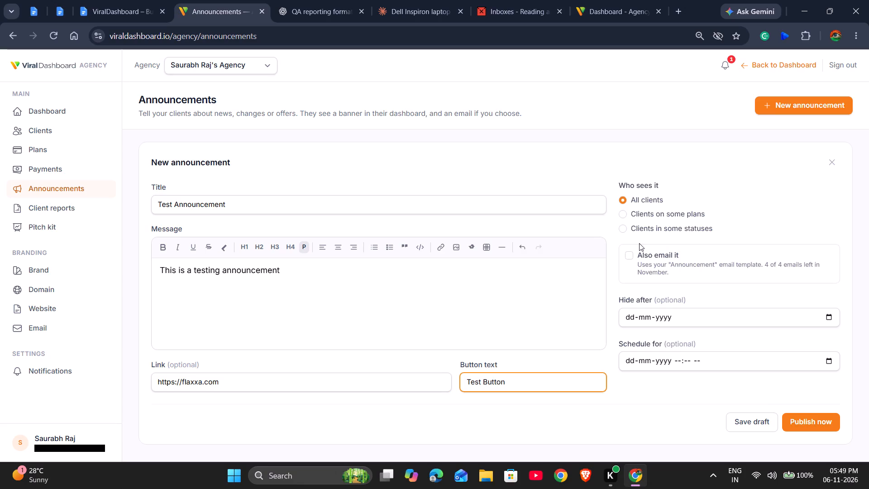
Choose to also email the announcement to clients.
click(630, 255)
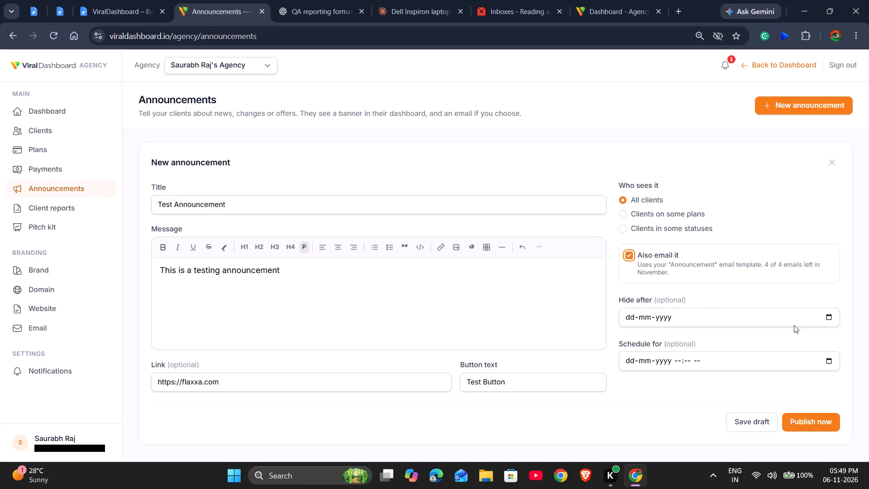
click(830, 316)
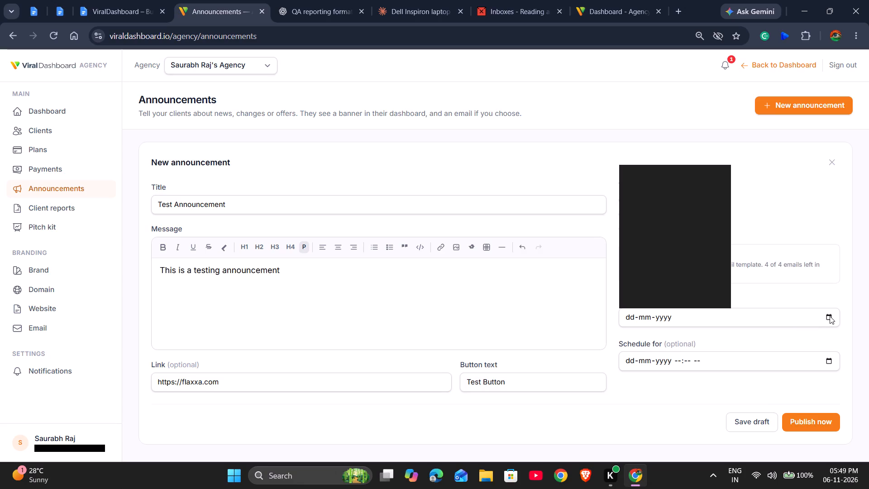
click(699, 226)
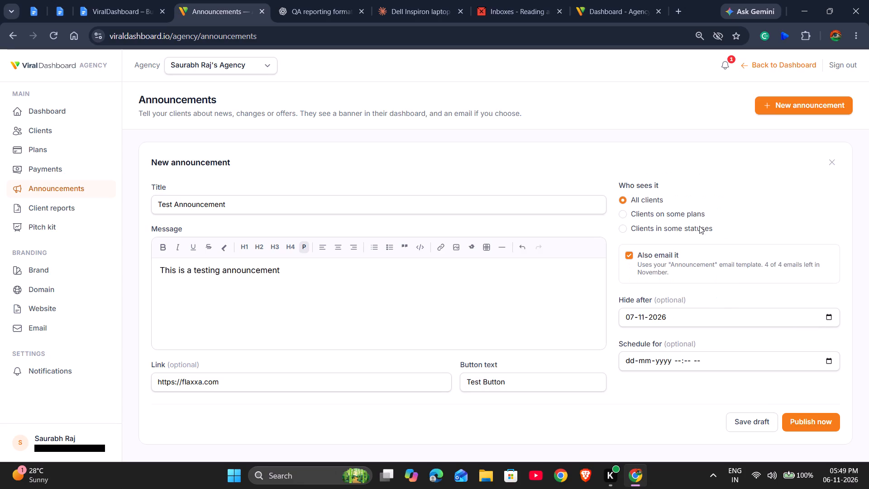
click(832, 361)
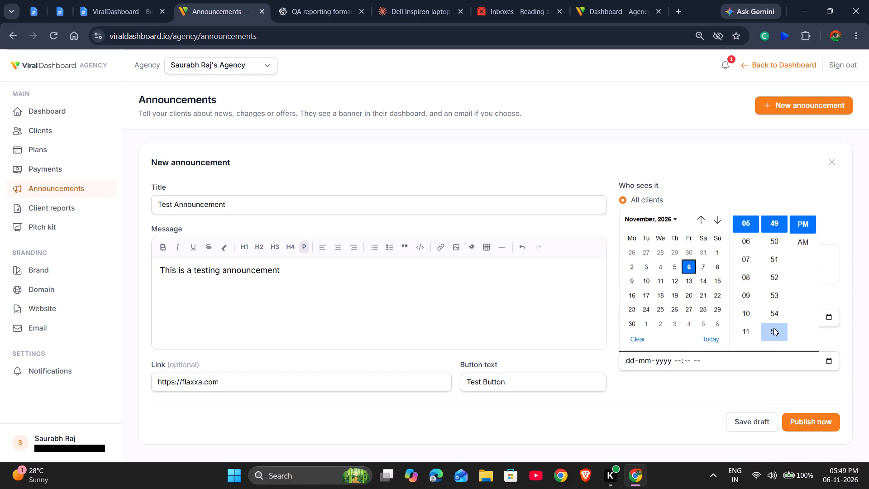
click(778, 256)
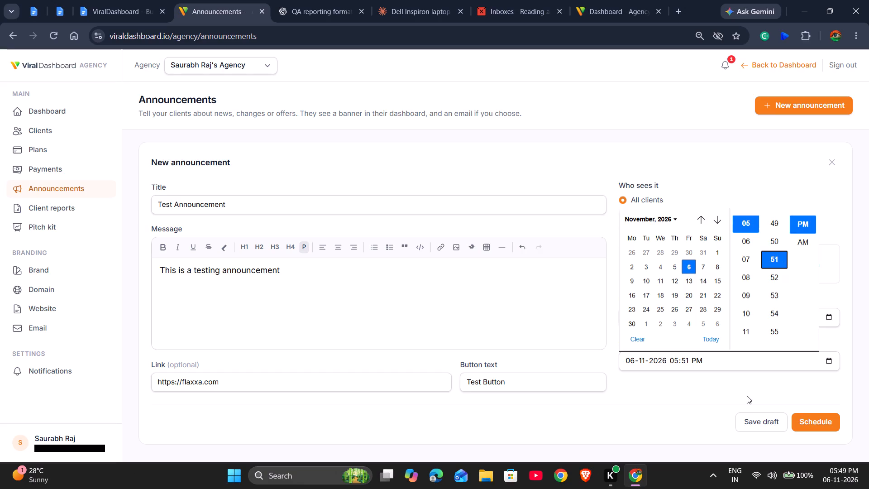
click(747, 396)
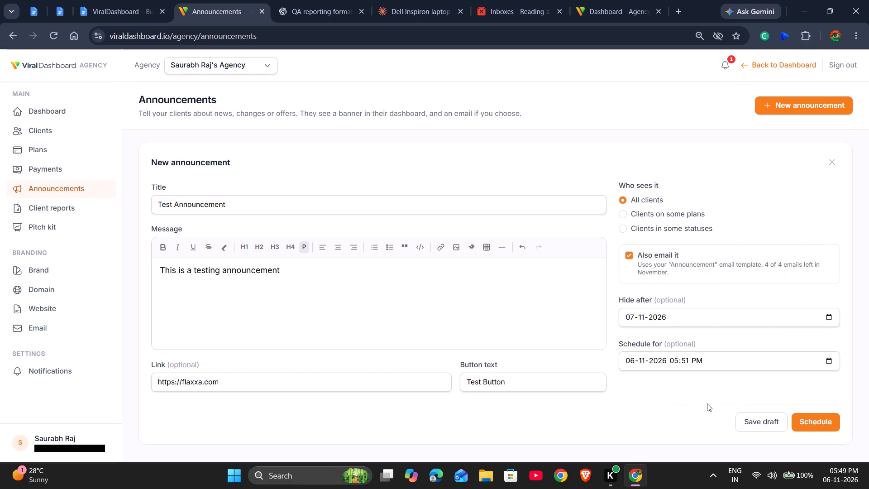
Open the browser's network inspector and submit the scheduled announcement while its requests are being recorded.
key(ctrl+shift+i)
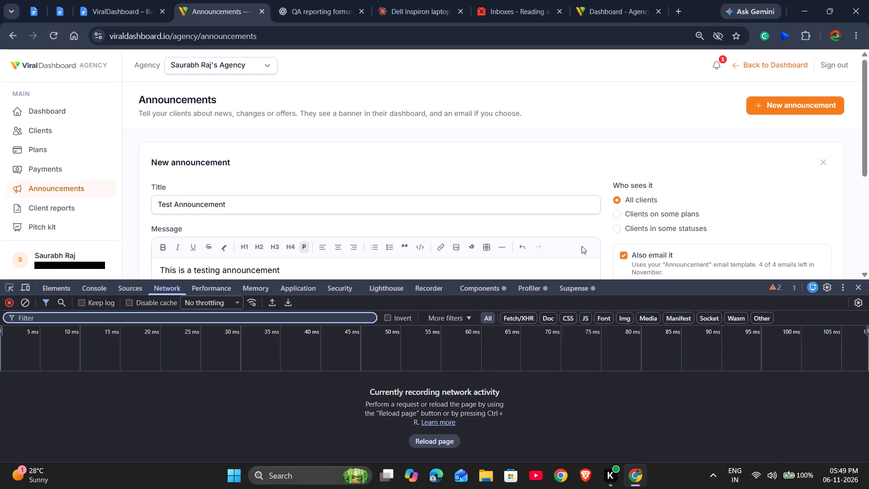
scroll(582, 246, down, 4)
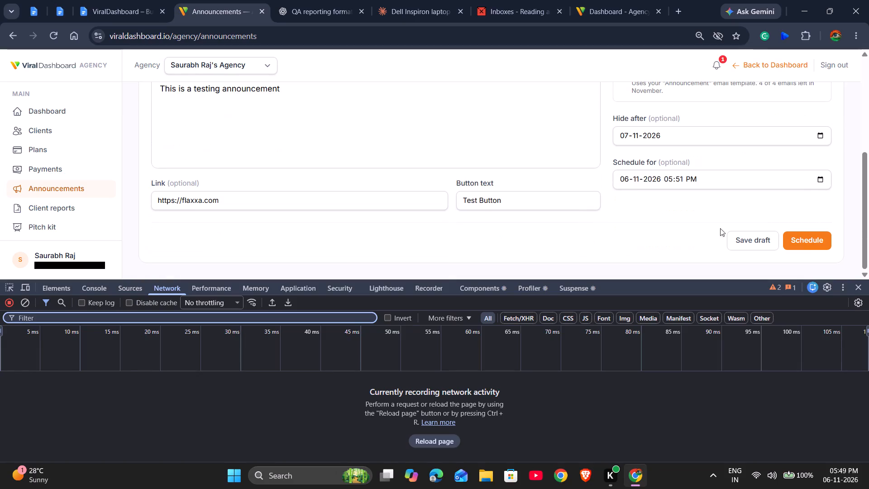
click(803, 241)
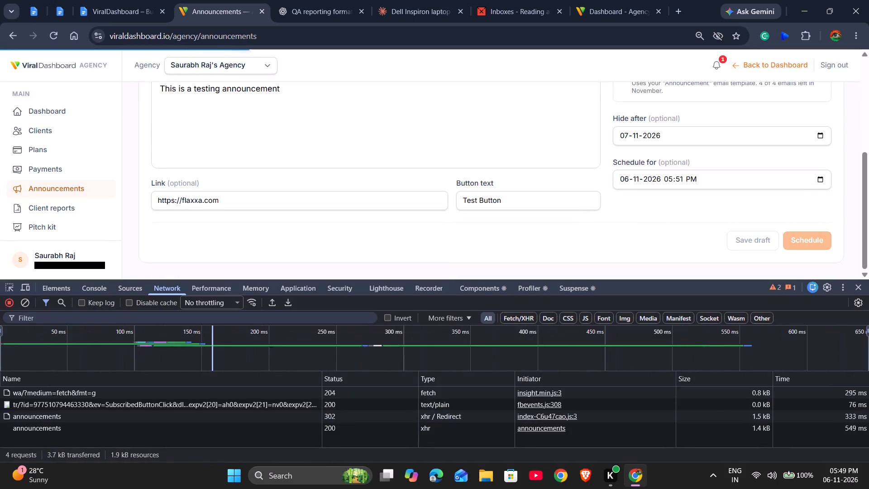
Examine the headers and response of the recorded announcements POST and GET requests for errors from the scheduling attempt.
click(233, 414)
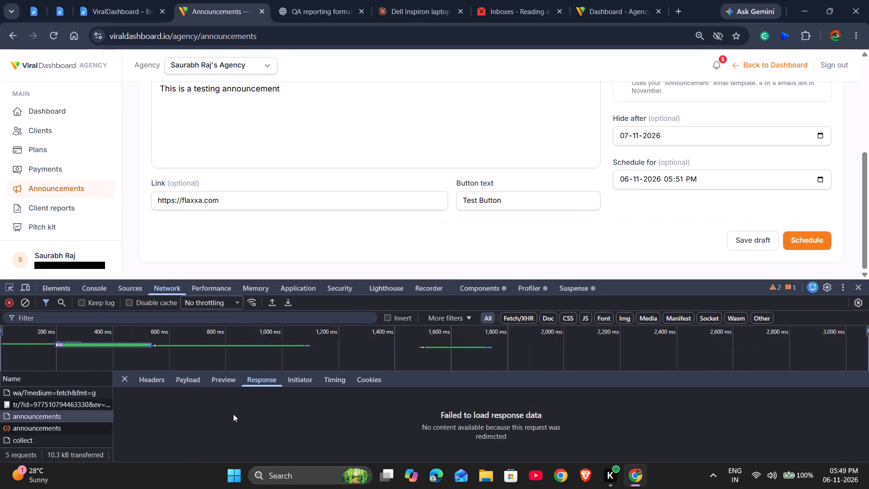
click(152, 376)
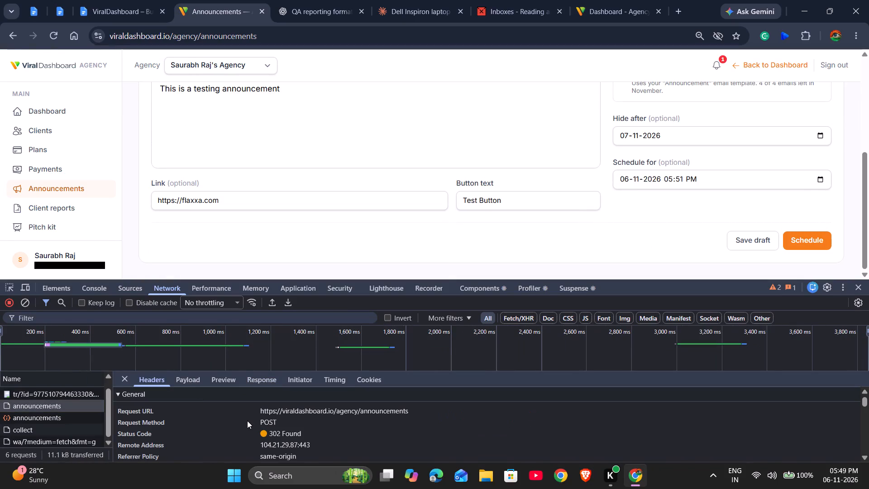
click(66, 419)
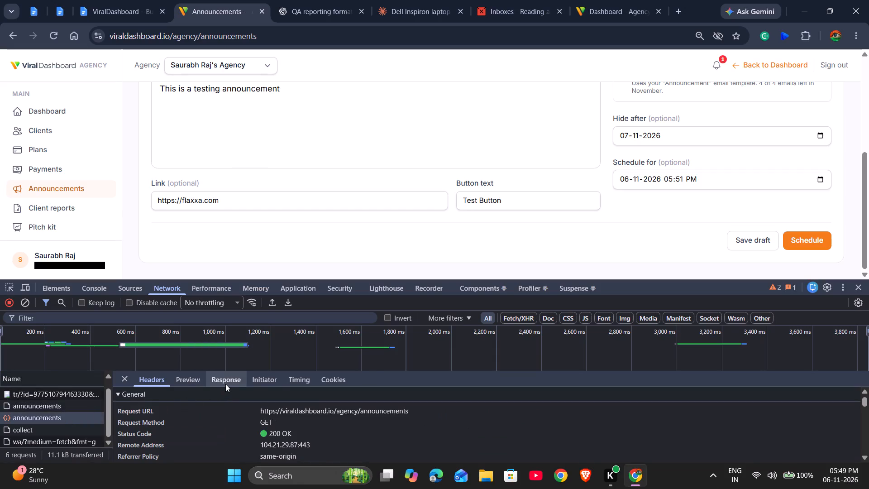
click(225, 384)
scroll(262, 418, up, 1)
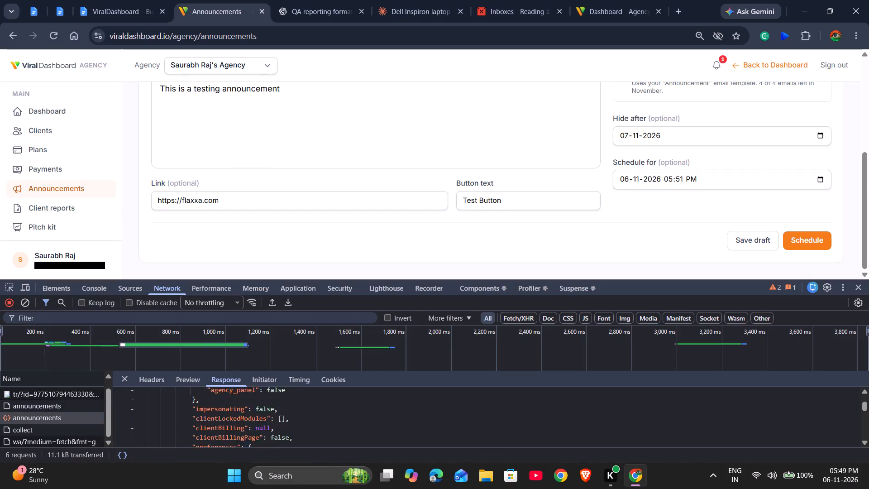
scroll(262, 418, up, 12)
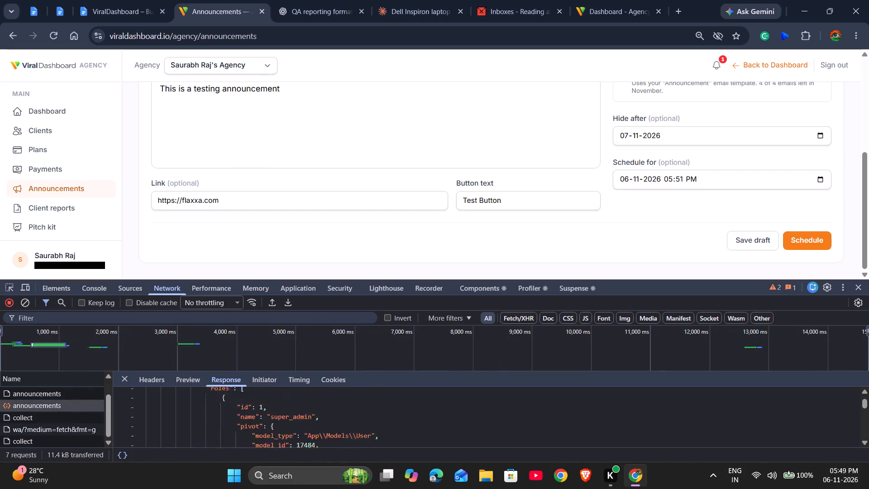
scroll(262, 418, up, 5)
scroll(262, 418, down, 1)
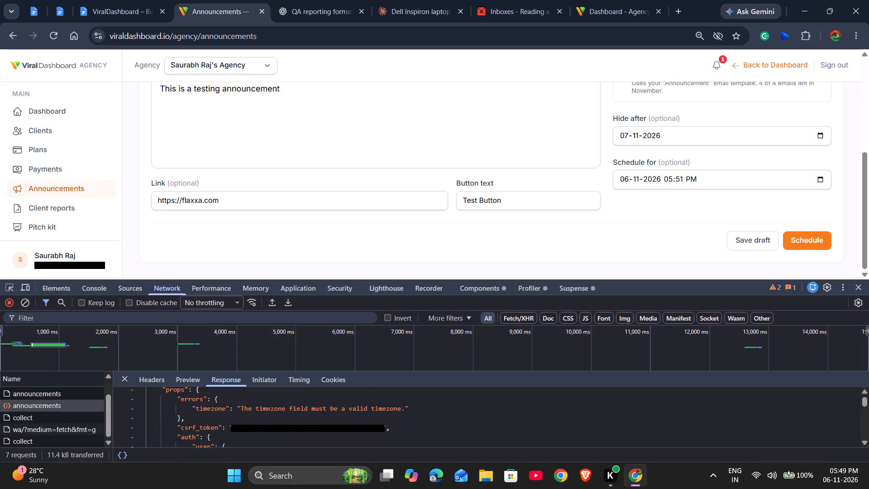
scroll(262, 418, down, 1)
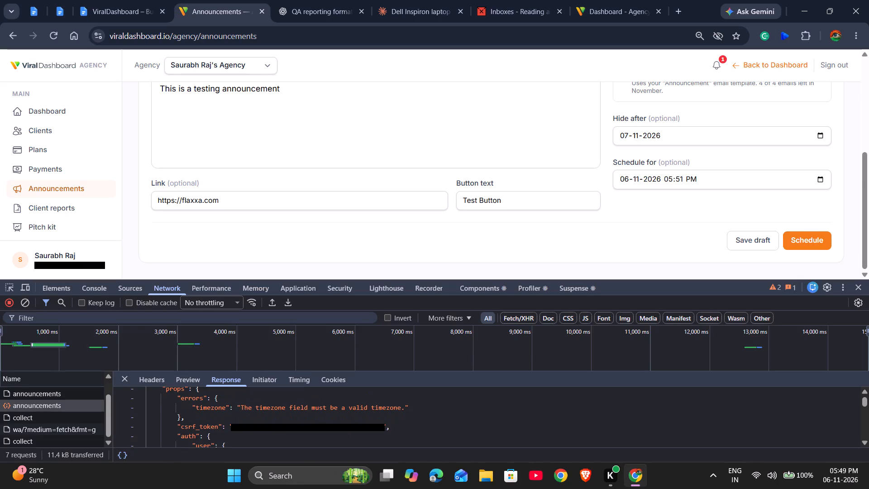
scroll(67, 438, down, 2)
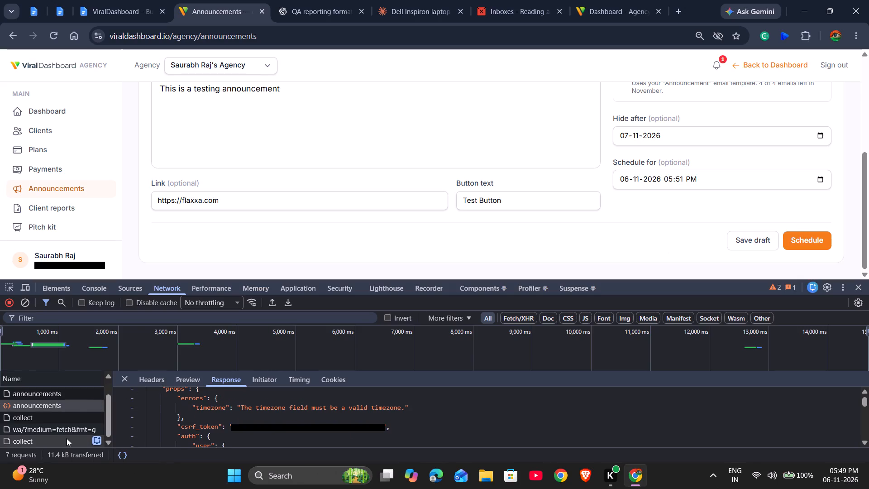
scroll(67, 438, down, 1)
Try to save the announcement as a draft and inspect the responses of the resulting announcements requests.
click(731, 236)
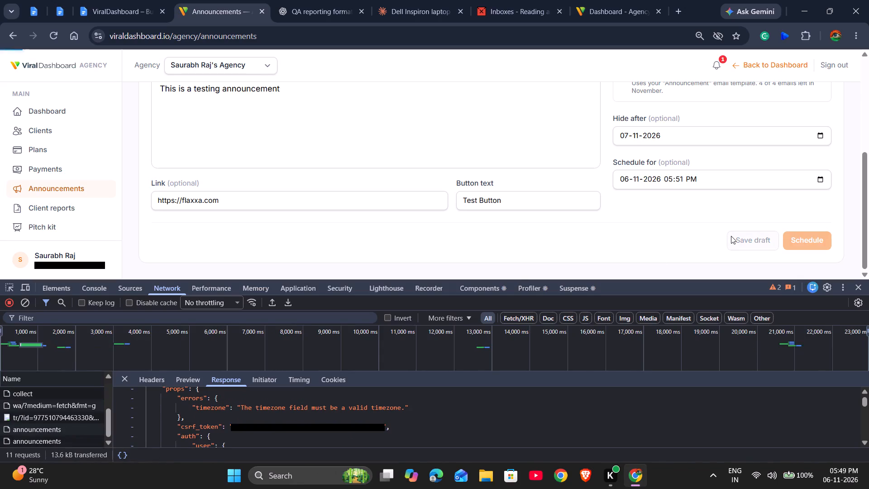
click(50, 430)
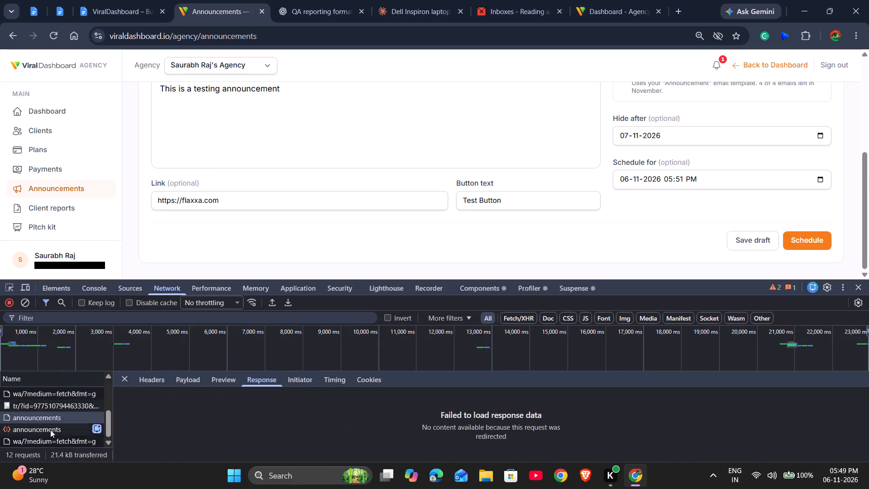
click(59, 440)
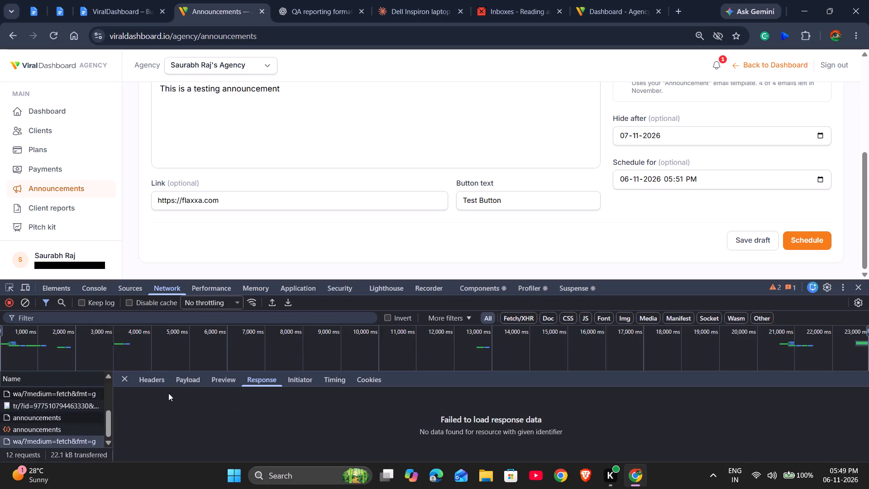
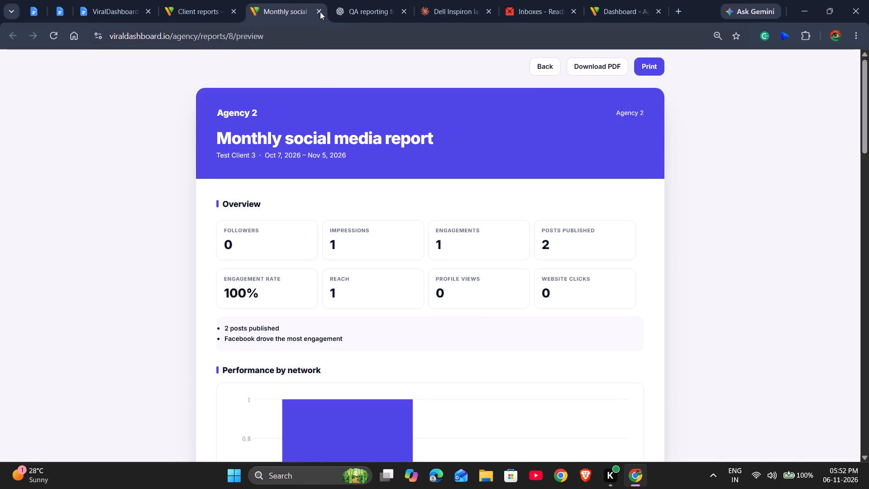
click(319, 9)
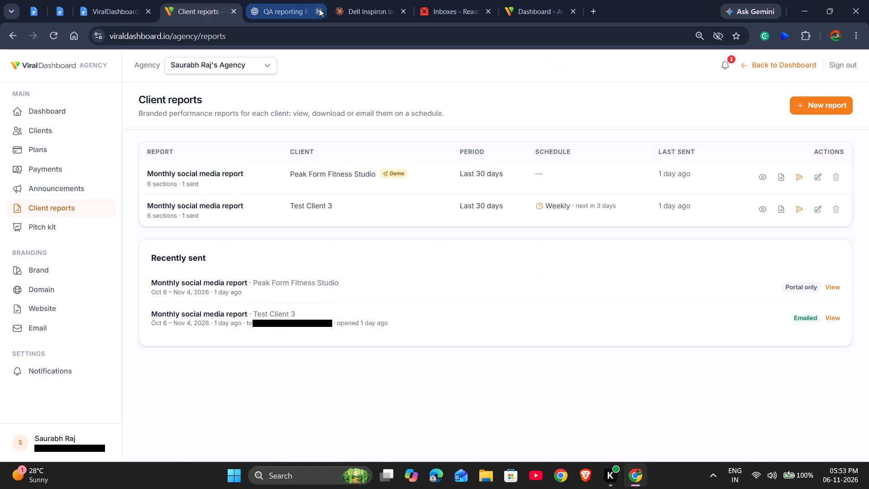
Back in the bug report document, read the BUG-03 entry on the Brand Sign-In Page and its reproduction steps.
click(104, 6)
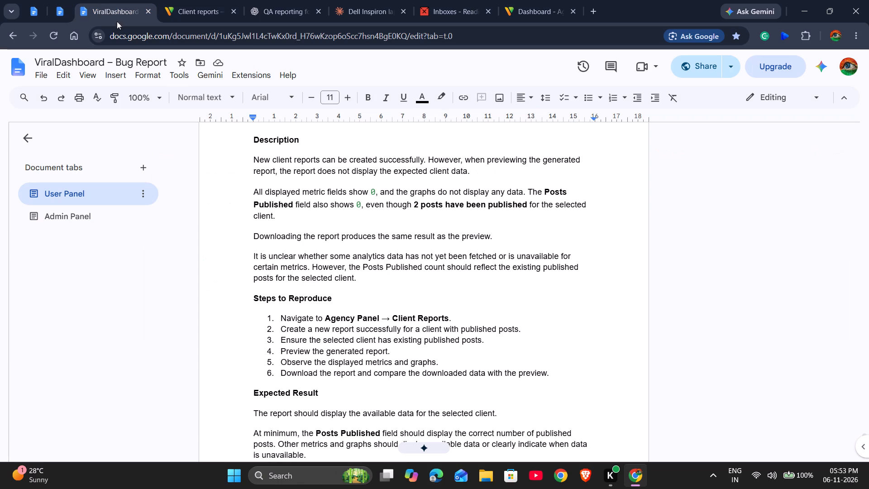
scroll(384, 301, down, 5)
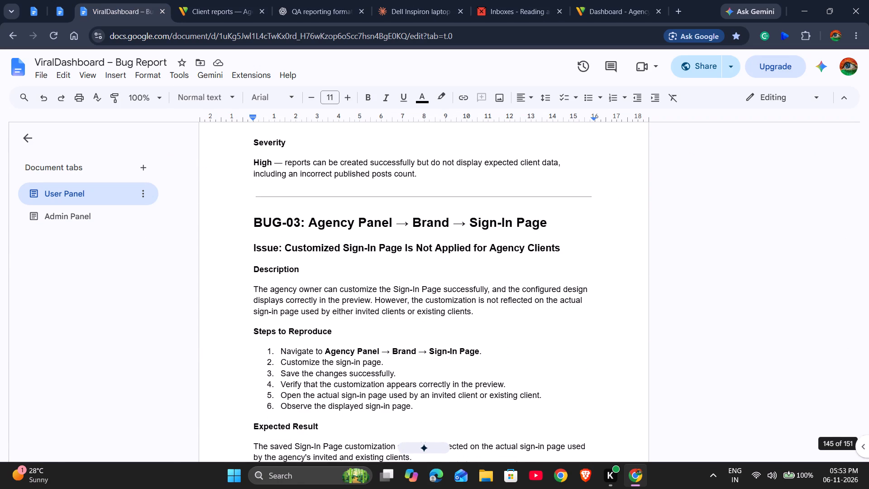
scroll(384, 301, down, 5)
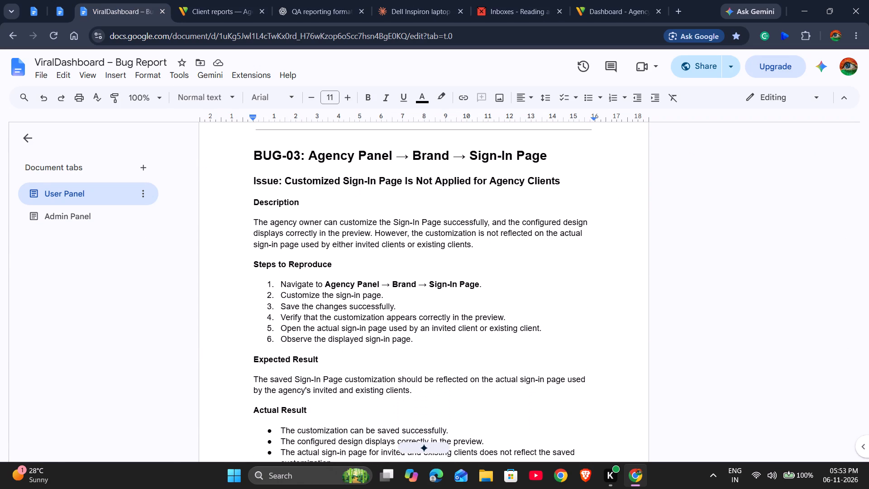
scroll(384, 301, down, 1)
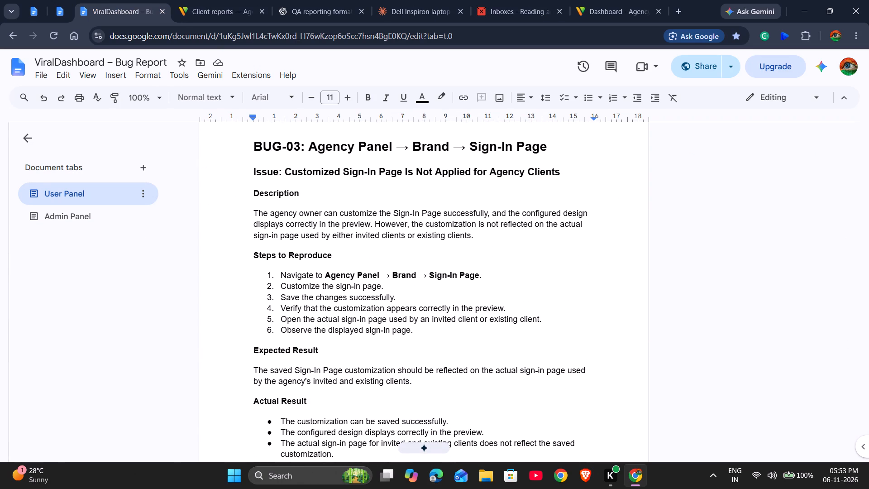
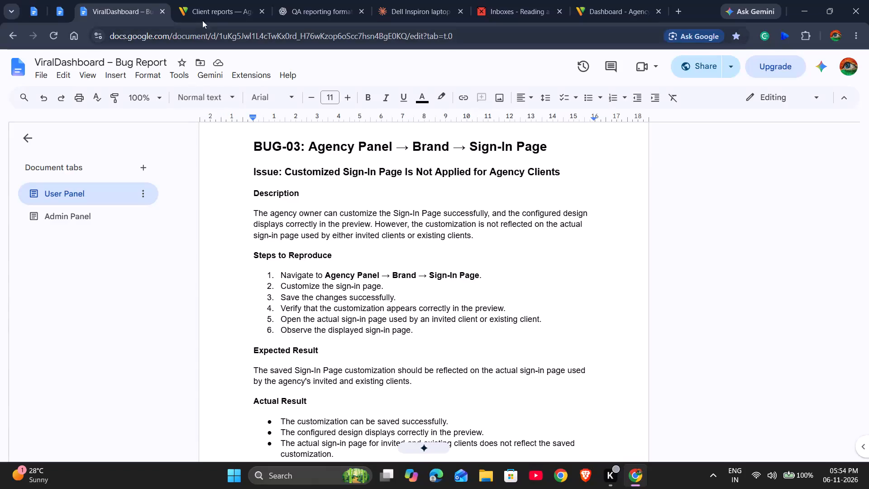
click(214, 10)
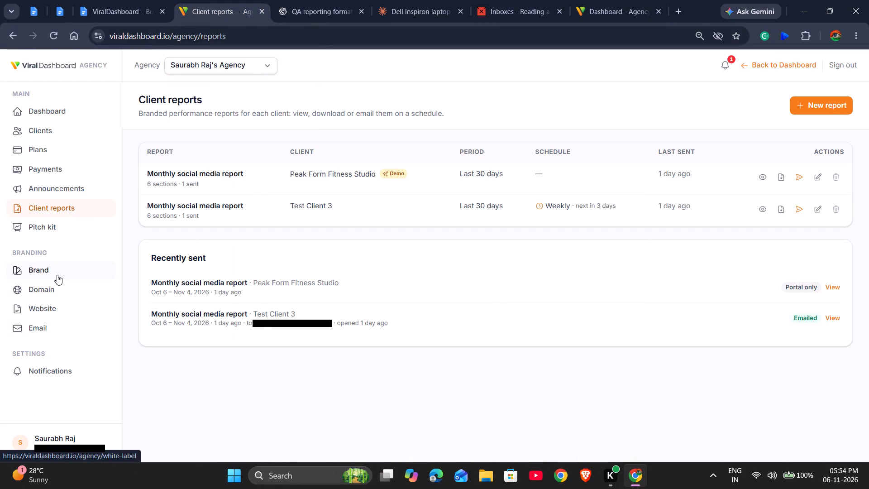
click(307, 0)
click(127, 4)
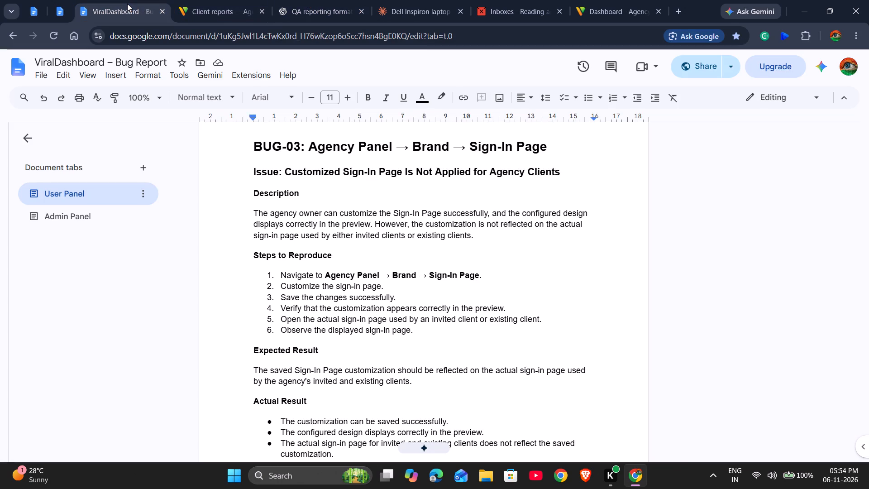
scroll(400, 287, down, 4)
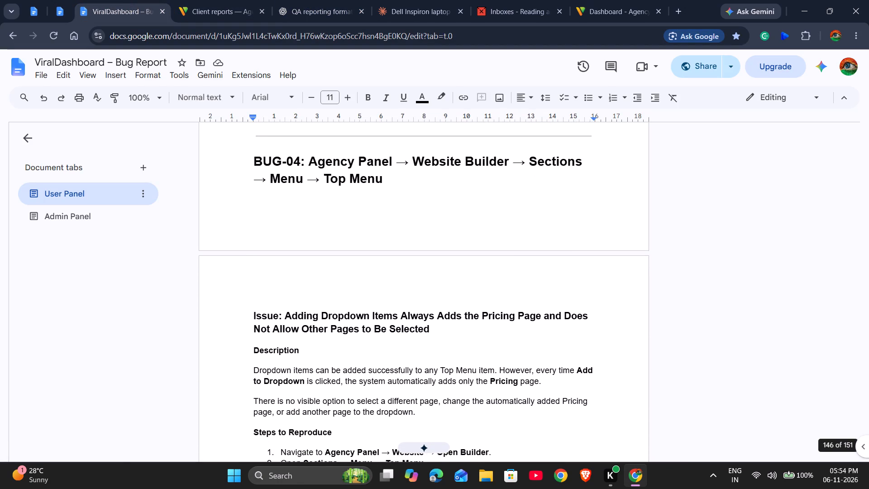
scroll(400, 287, down, 3)
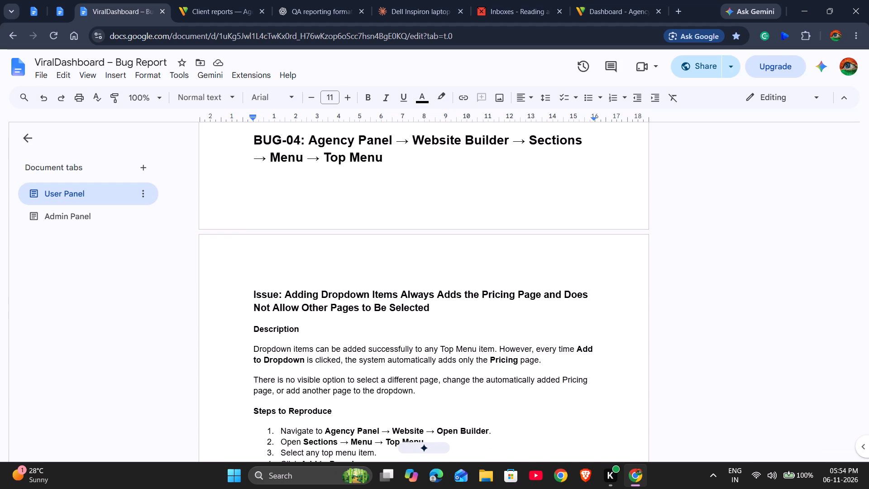
click(252, 138)
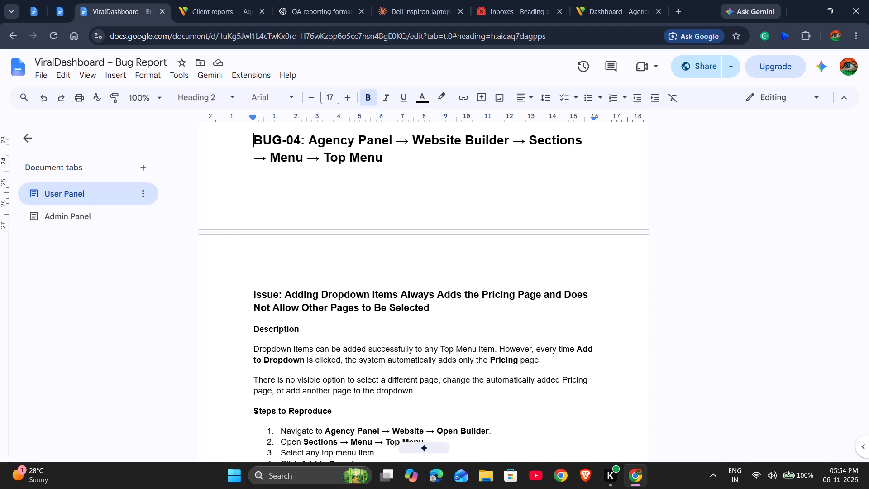
drag(252, 138, 320, 484)
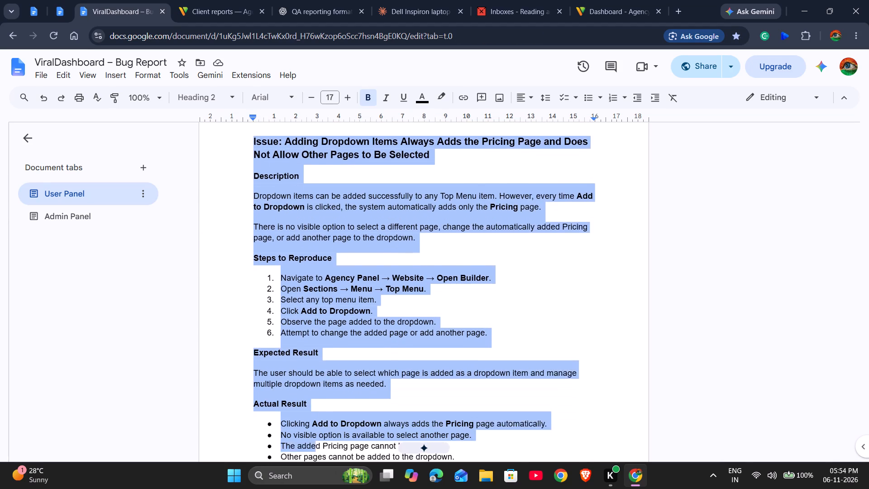
drag(320, 484, 484, 156)
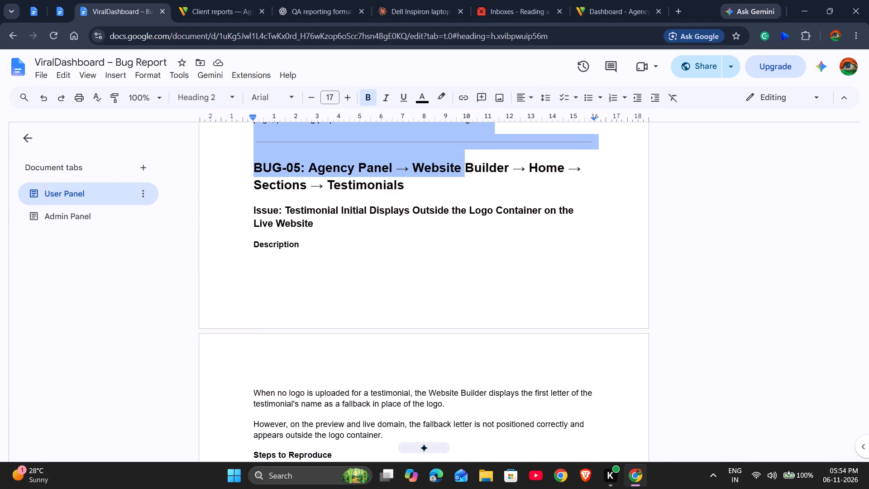
drag(484, 156, 490, 216)
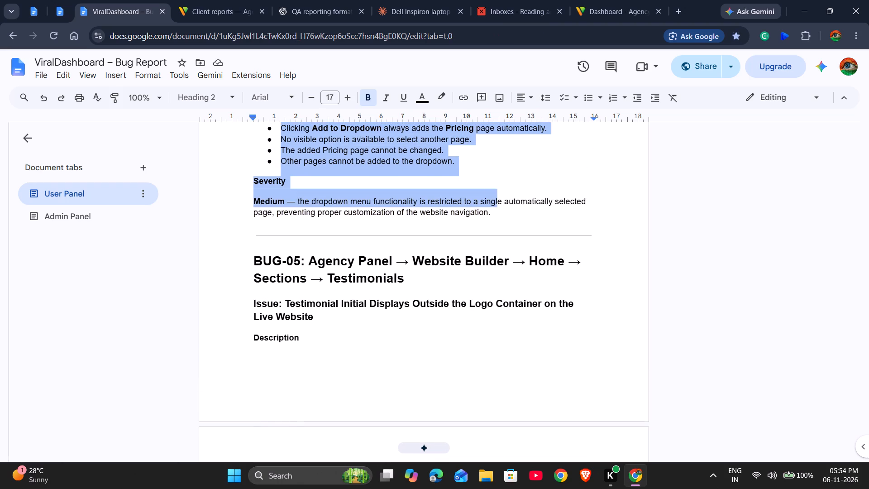
drag(490, 216, 492, 215)
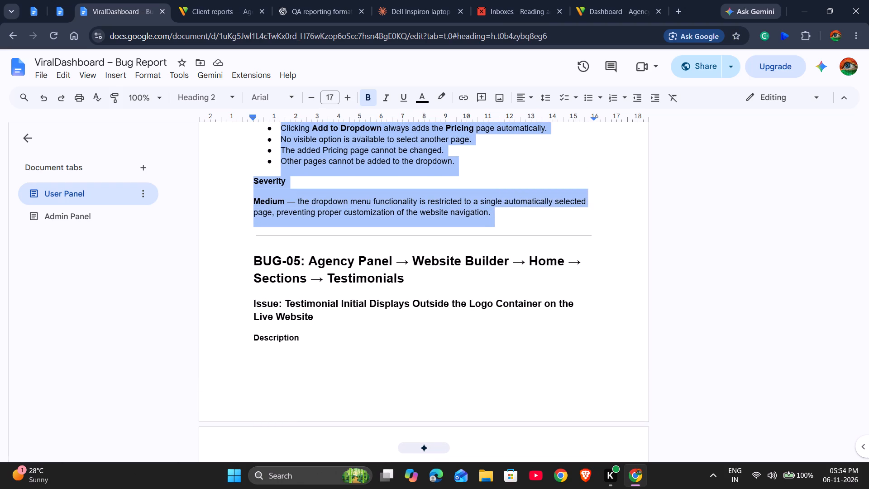
drag(492, 215, 490, 214)
key(ctrl+c)
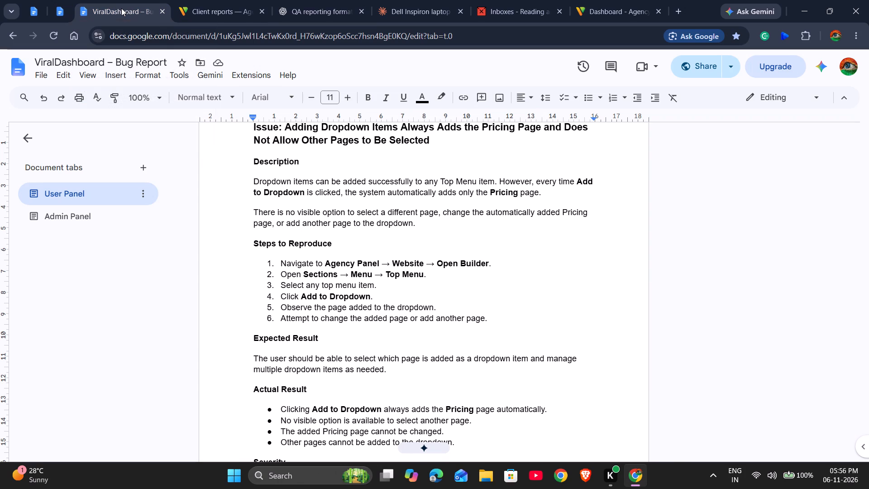
scroll(407, 292, down, 5)
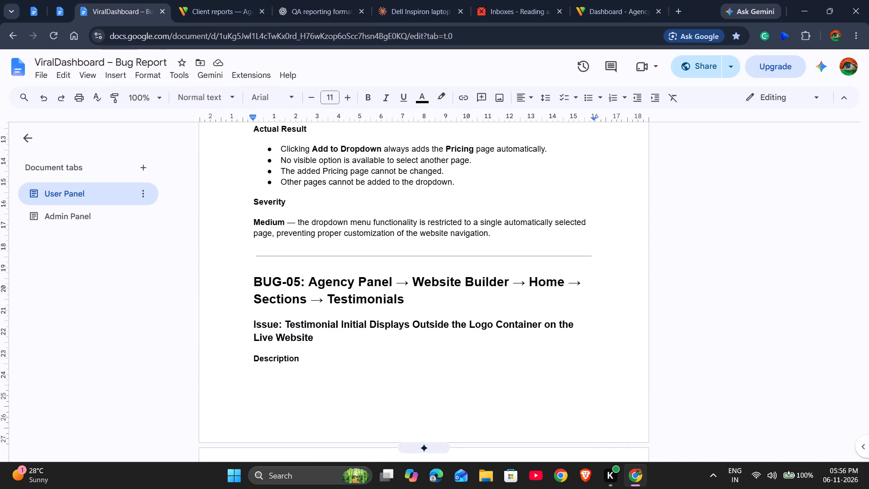
scroll(407, 292, down, 15)
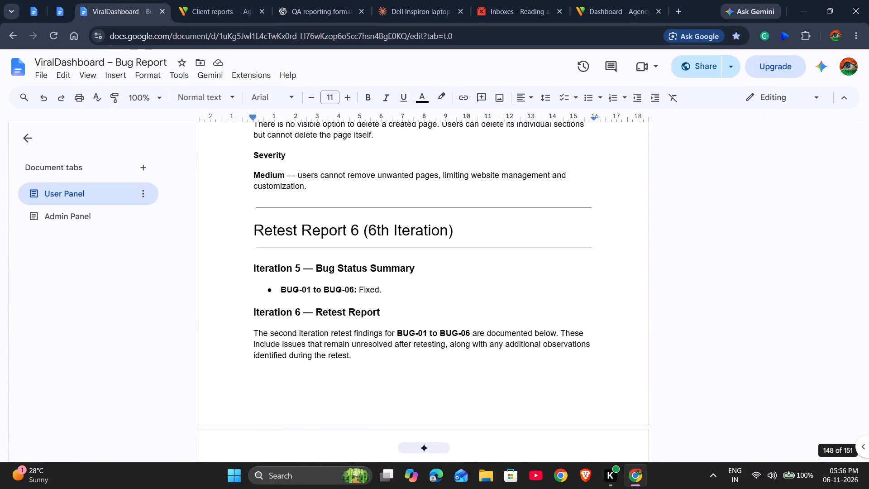
scroll(407, 292, down, 7)
scroll(407, 292, up, 2)
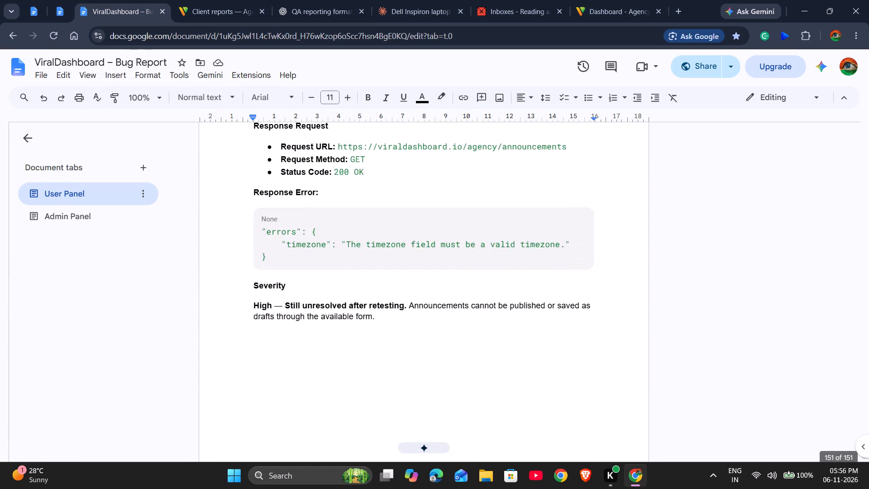
scroll(407, 292, up, 11)
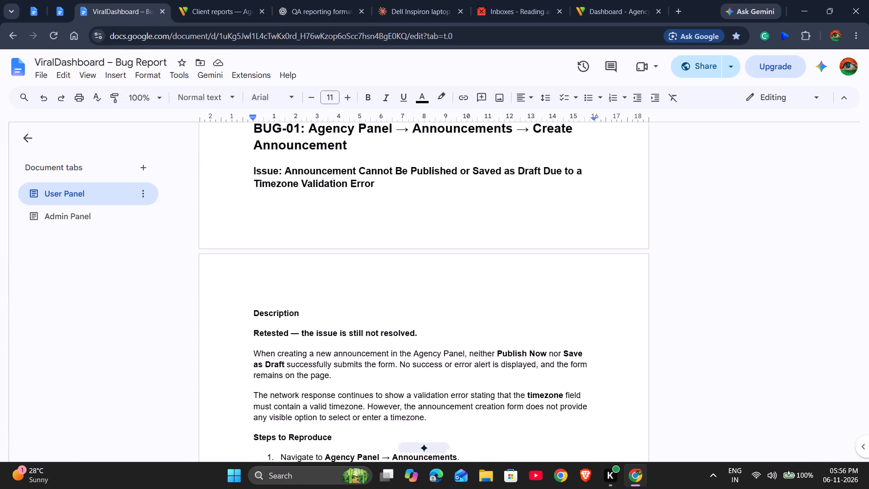
scroll(407, 292, up, 1)
scroll(407, 292, down, 8)
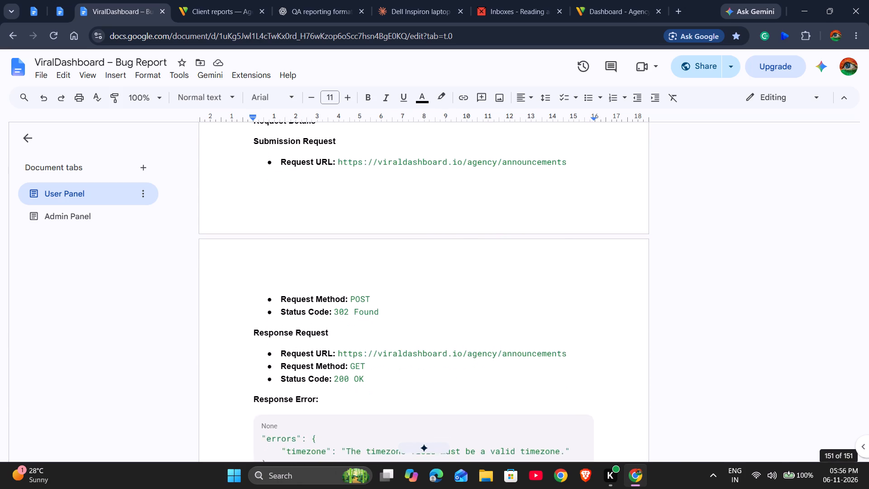
scroll(407, 292, down, 2)
scroll(407, 292, up, 3)
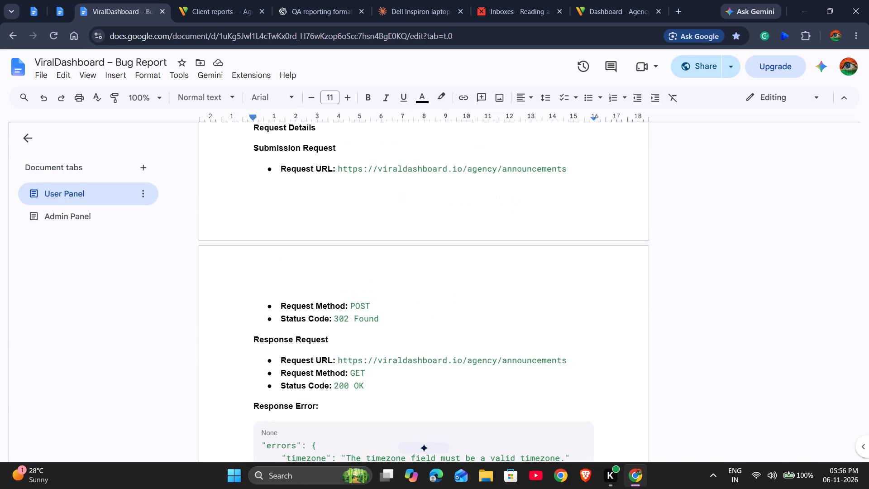
scroll(407, 292, up, 3)
scroll(407, 292, down, 2)
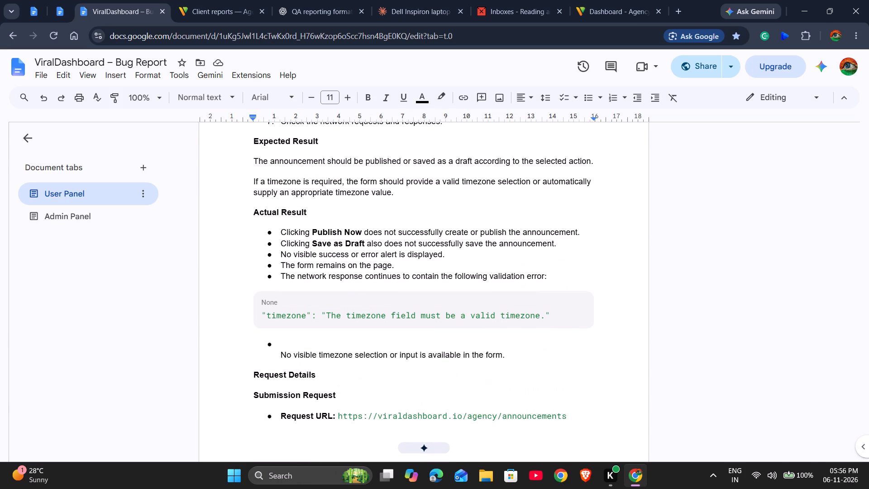
scroll(407, 292, down, 2)
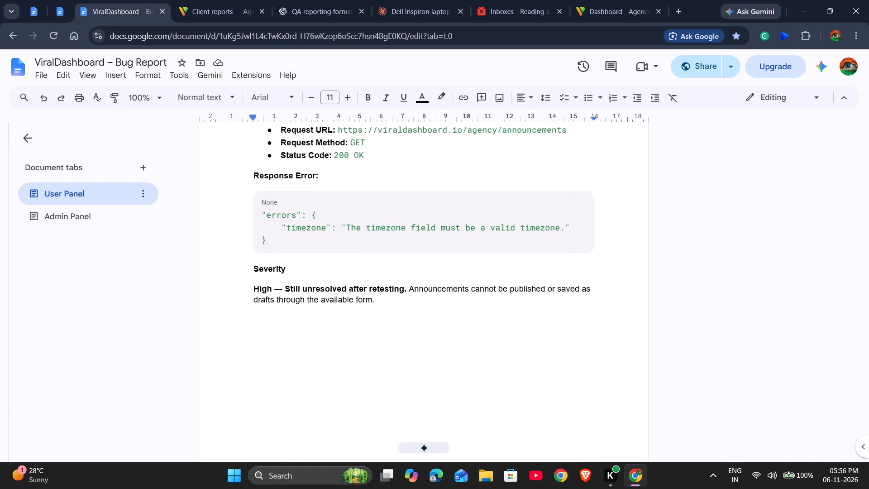
scroll(407, 292, up, 3)
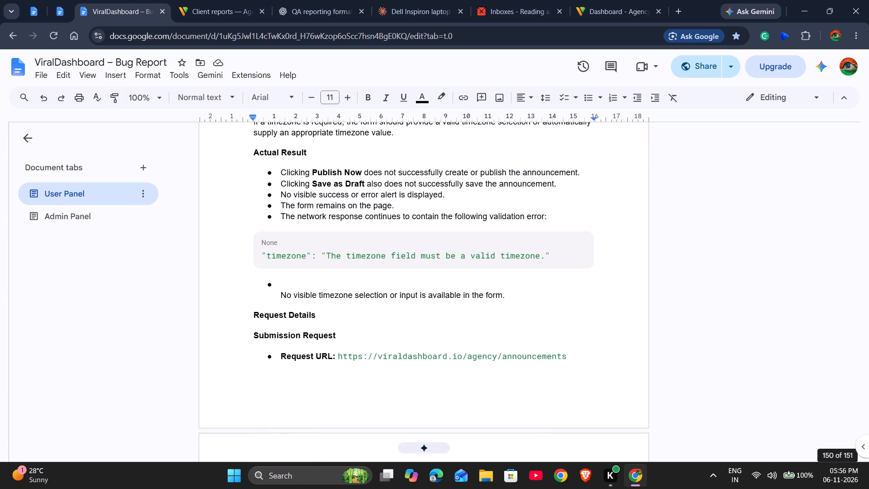
scroll(407, 292, up, 2)
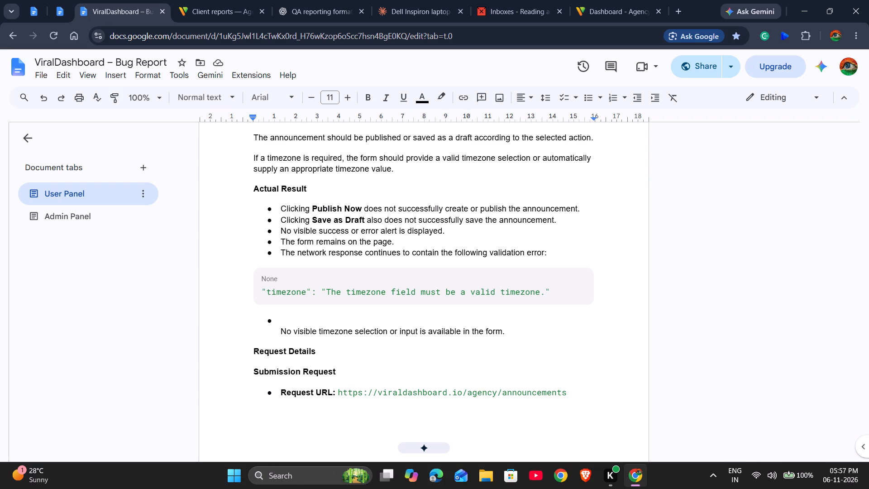
scroll(392, 351, down, 4)
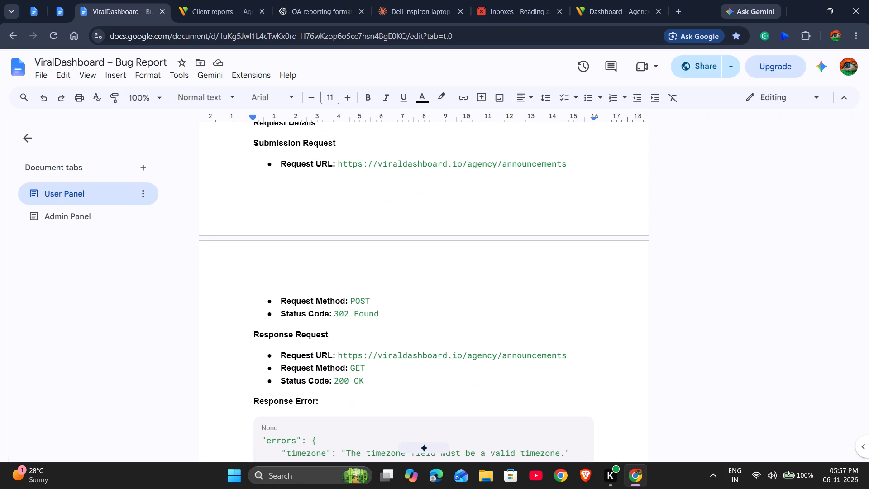
scroll(392, 351, down, 8)
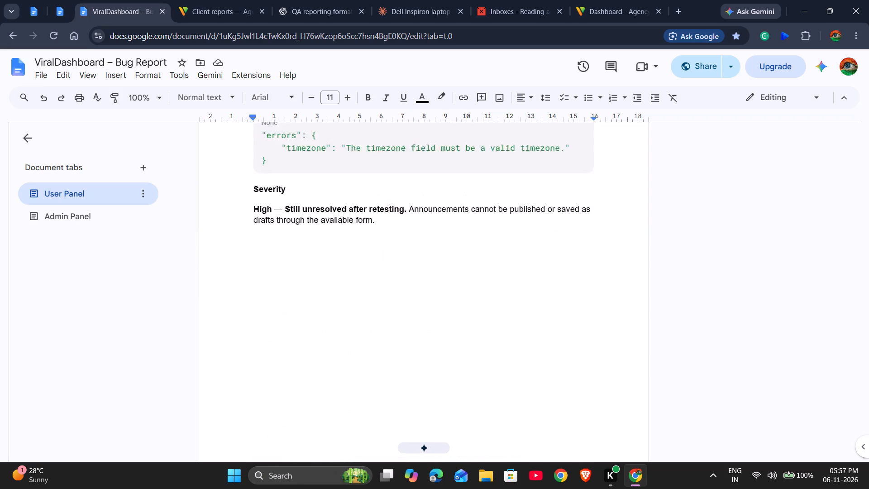
scroll(332, 274, up, 2)
click(309, 267)
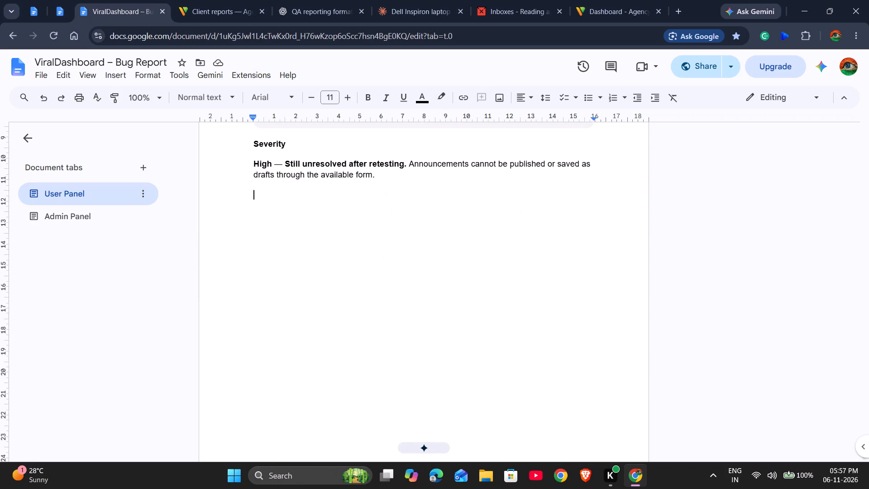
key(ctrl+v)
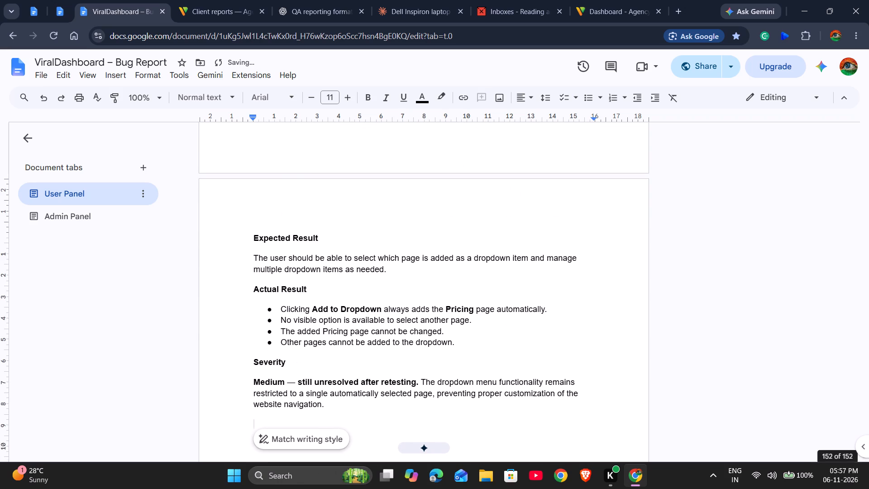
scroll(309, 267, up, 6)
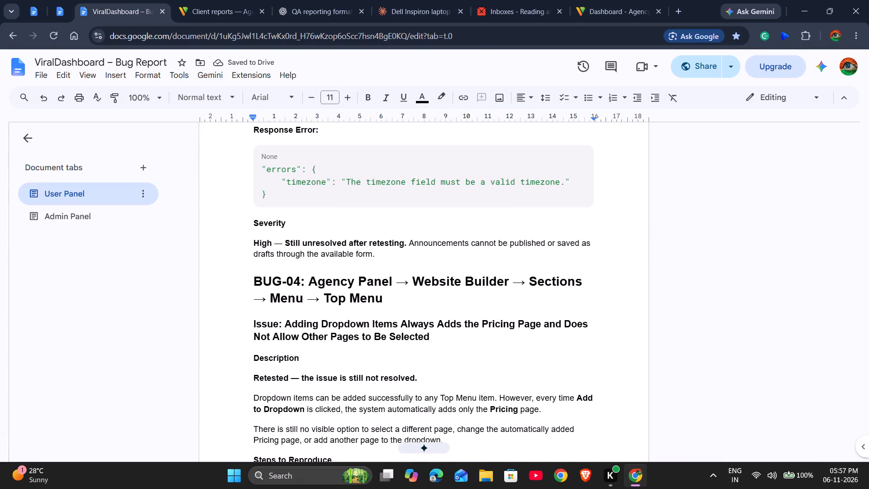
click(324, 273)
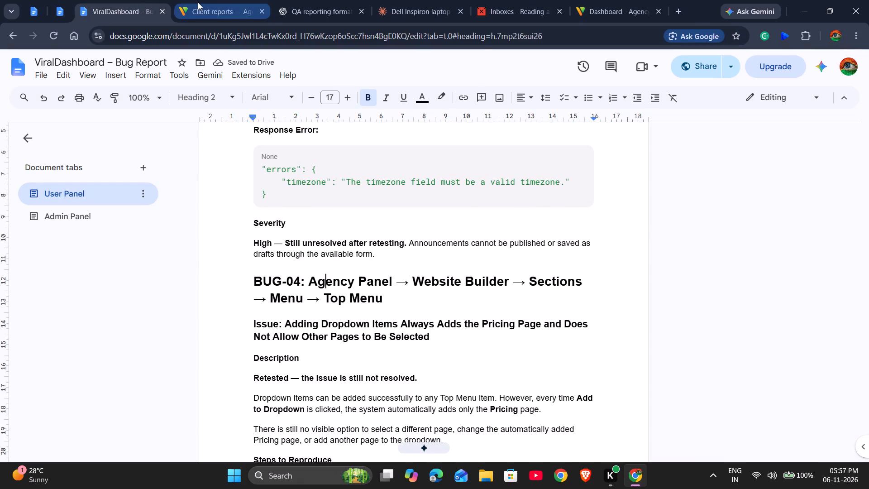
Review the original BUG-04 Top Menu and BUG-05 Testimonials entries above Retest Report 6, including their issue descriptions and reproduction steps.
click(198, 2)
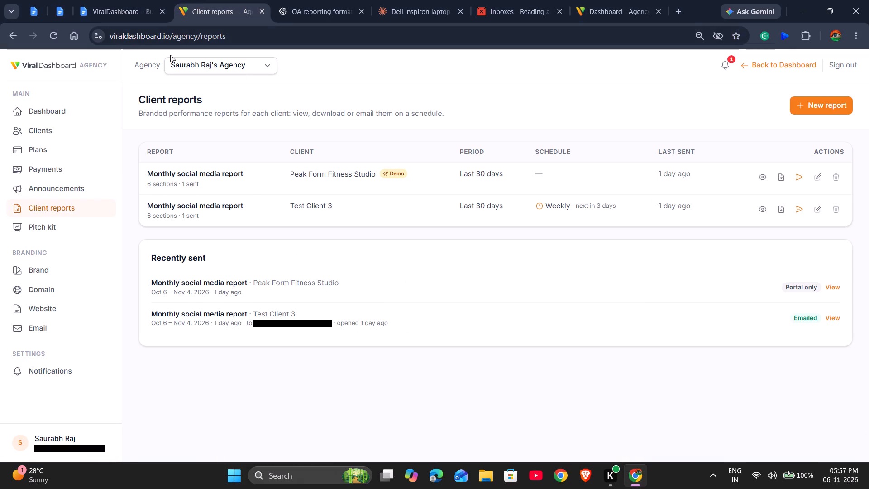
click(134, 11)
scroll(389, 264, up, 4)
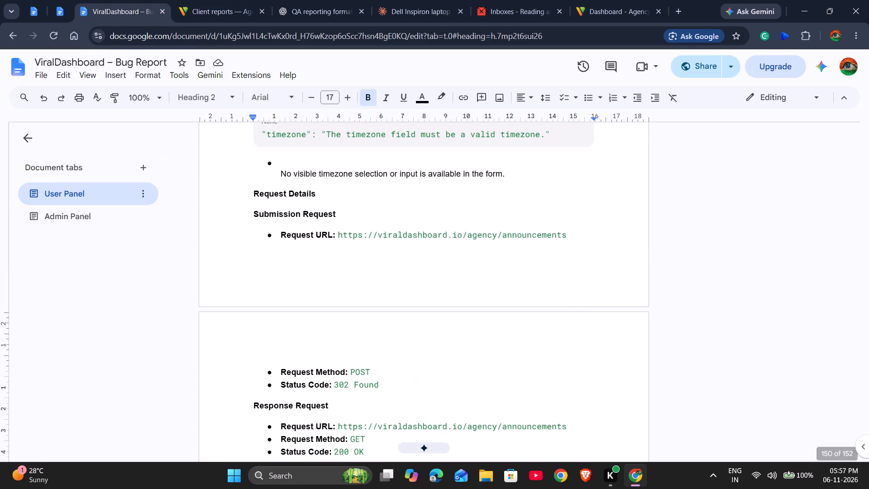
scroll(389, 264, up, 12)
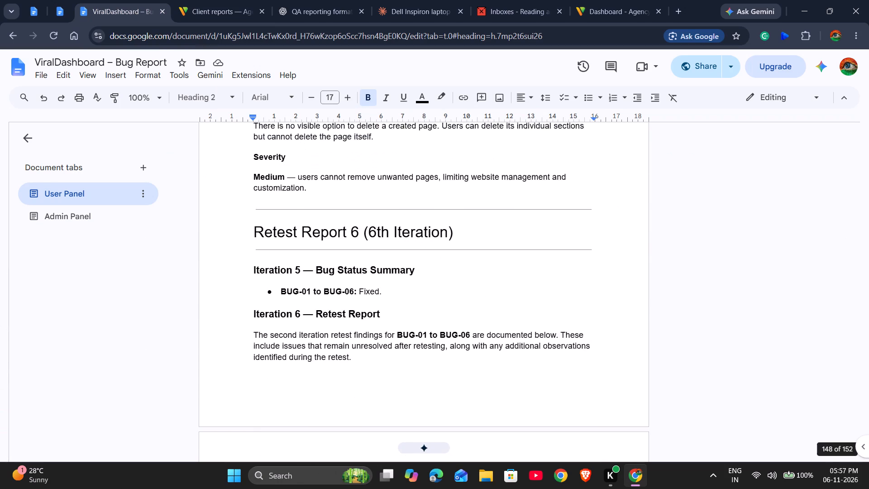
scroll(389, 264, up, 12)
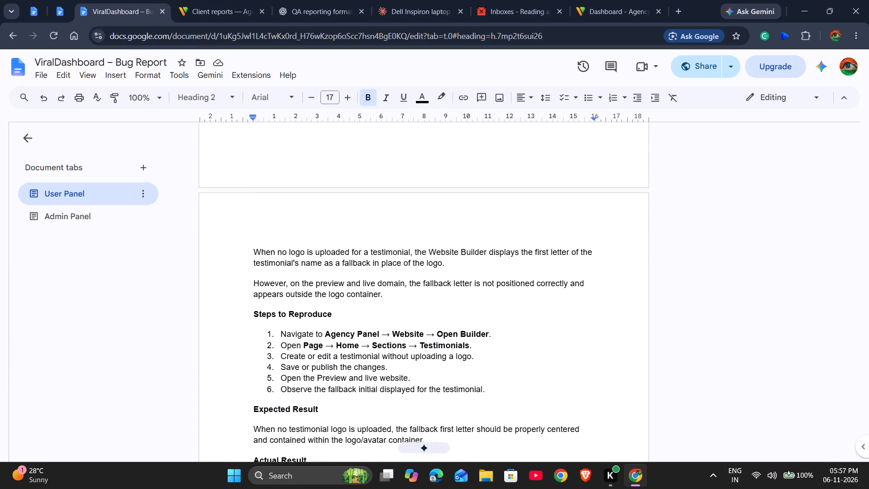
scroll(389, 264, up, 7)
scroll(389, 264, down, 5)
scroll(389, 264, up, 3)
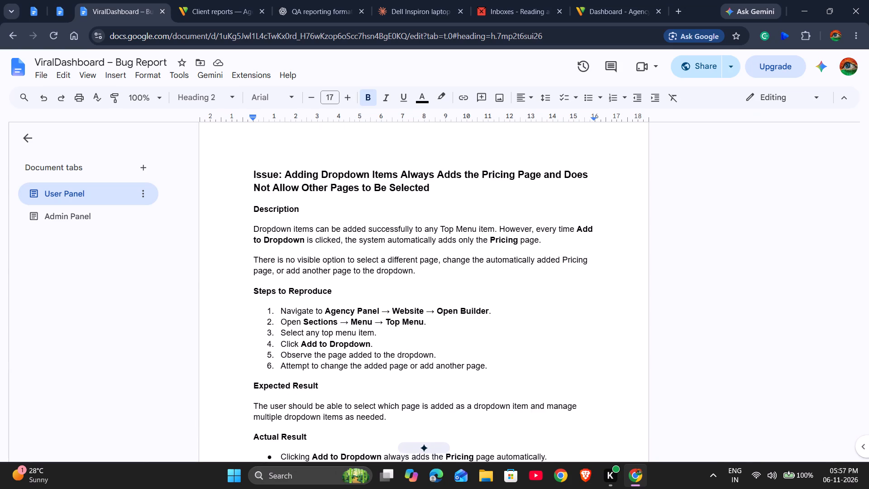
scroll(389, 264, down, 1)
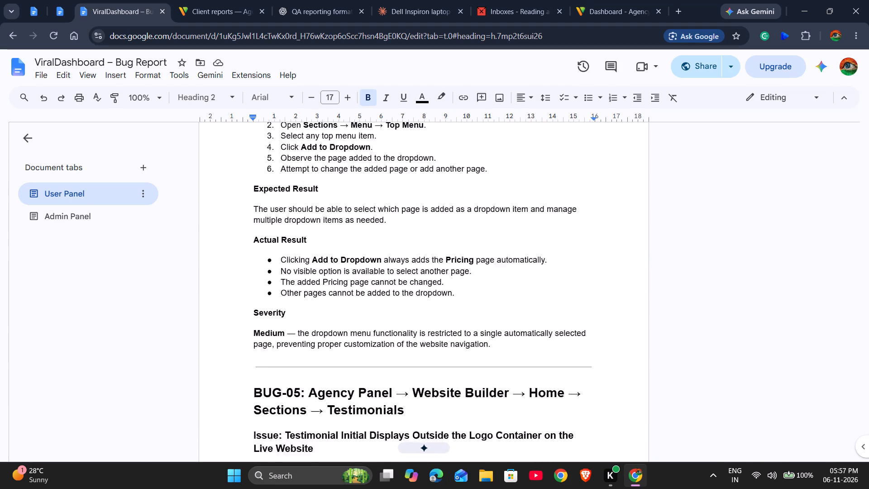
scroll(389, 264, up, 1)
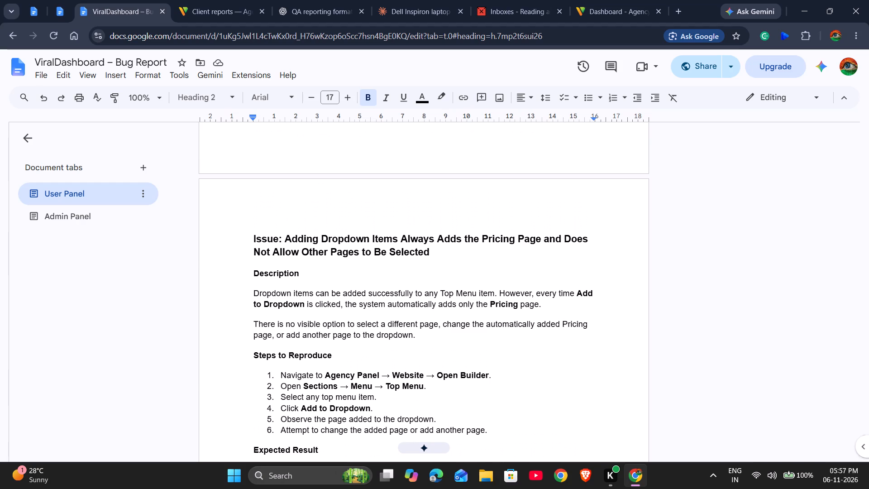
scroll(389, 264, down, 8)
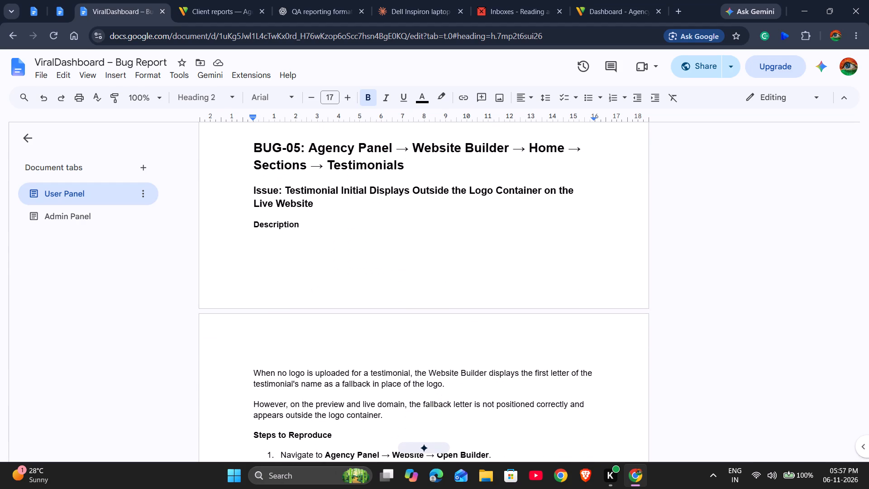
scroll(389, 264, up, 3)
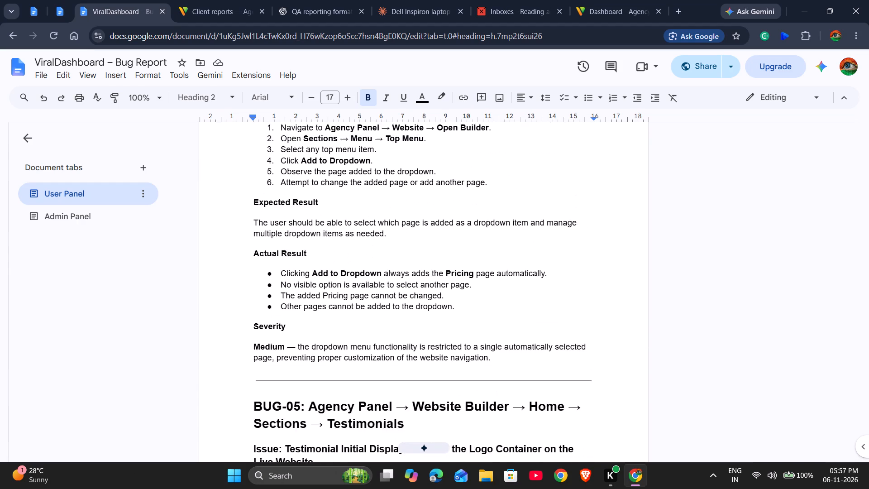
scroll(389, 264, up, 4)
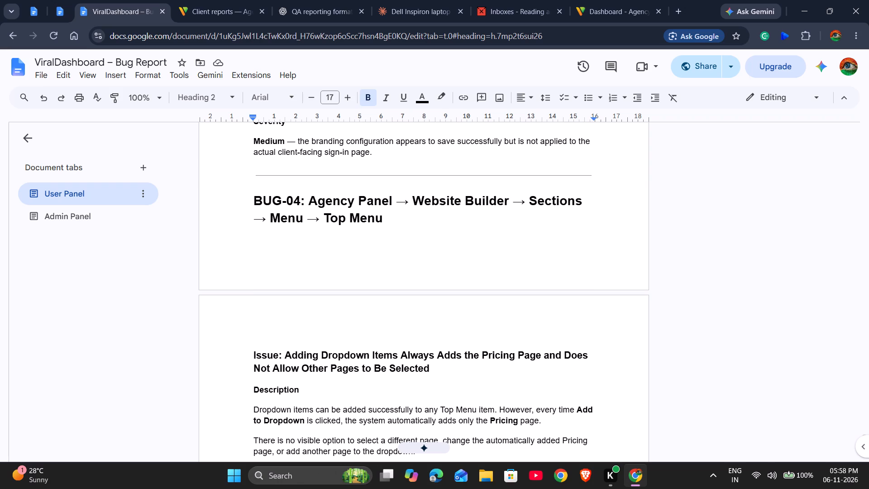
scroll(389, 264, down, 1)
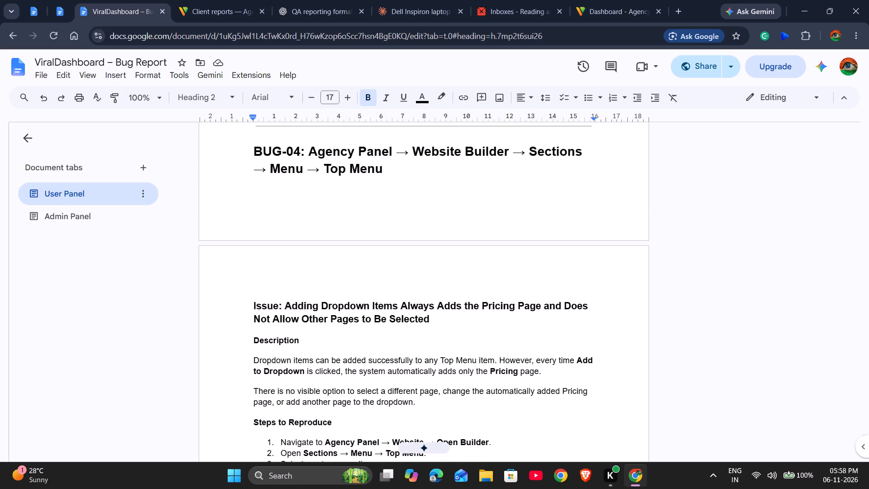
scroll(389, 264, down, 3)
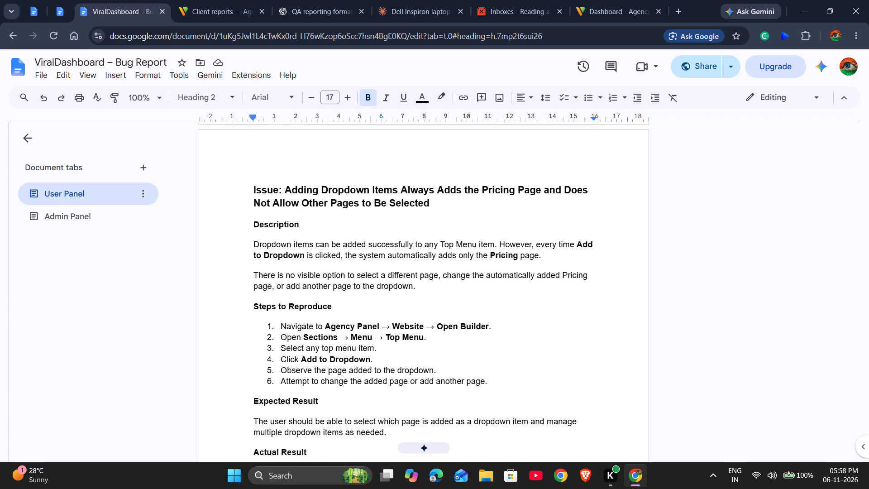
scroll(389, 264, up, 2)
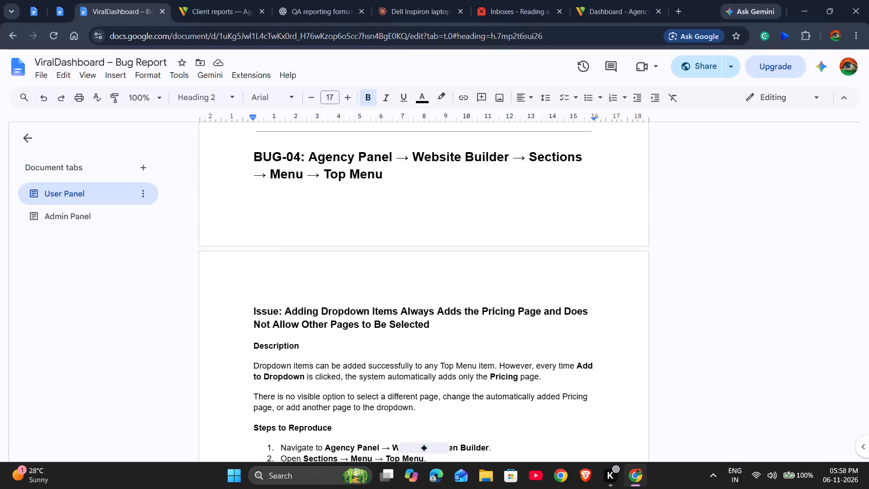
scroll(389, 264, up, 1)
scroll(389, 264, down, 1)
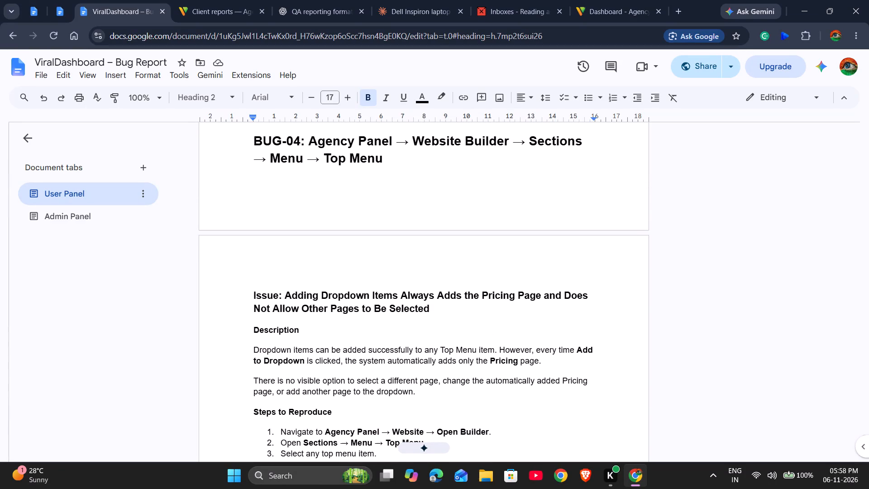
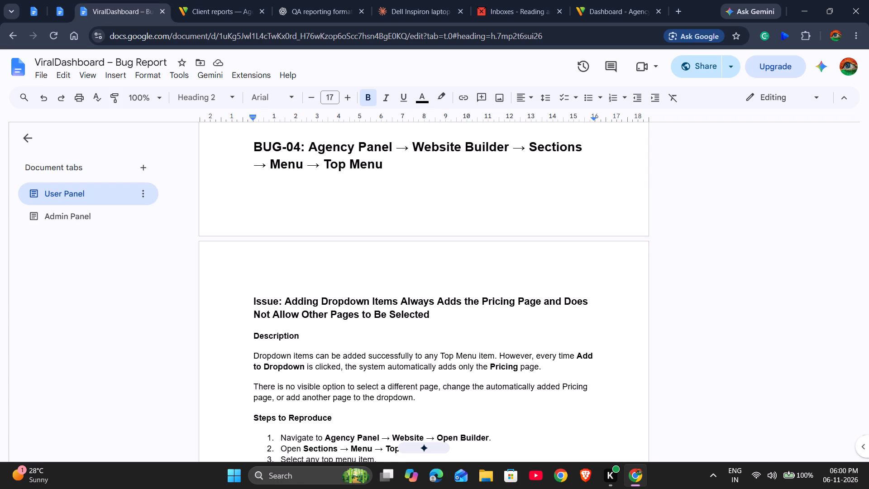
scroll(417, 214, down, 1)
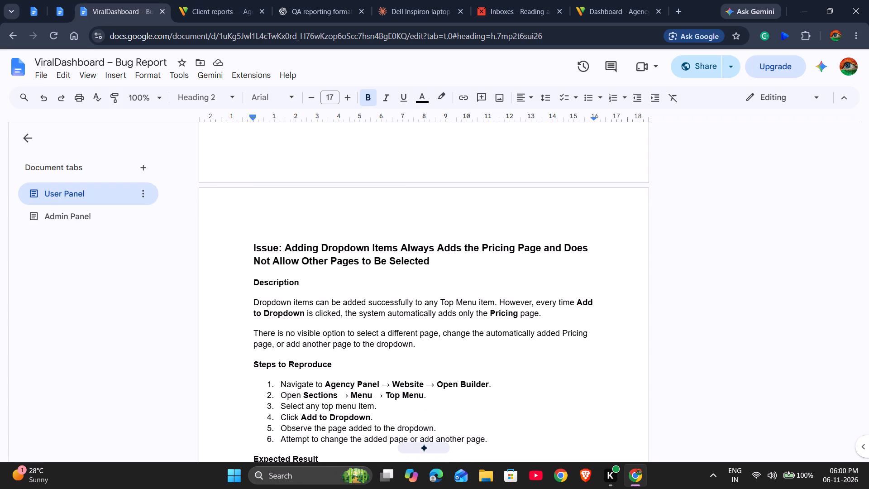
scroll(417, 214, down, 5)
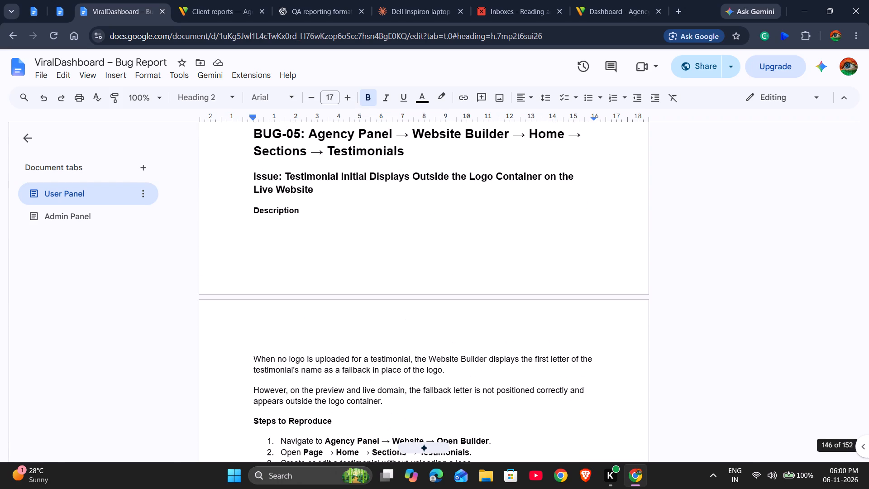
scroll(417, 214, down, 2)
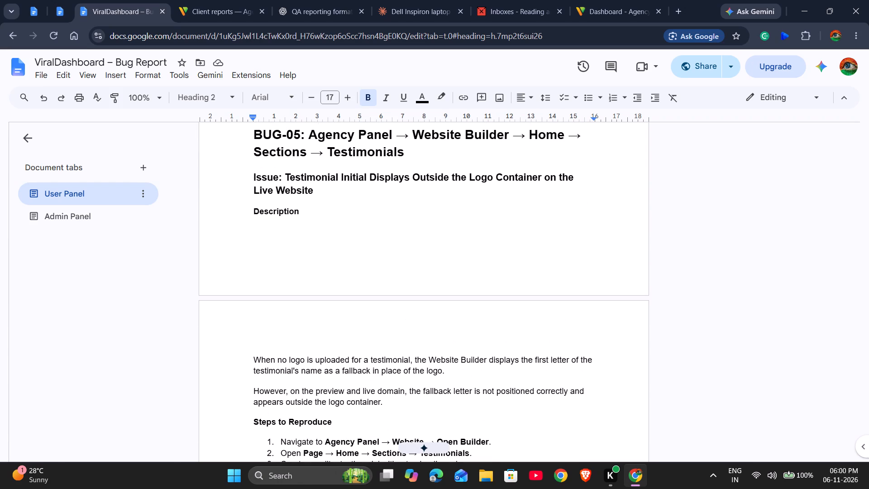
click(257, 135)
drag(257, 135, 374, 485)
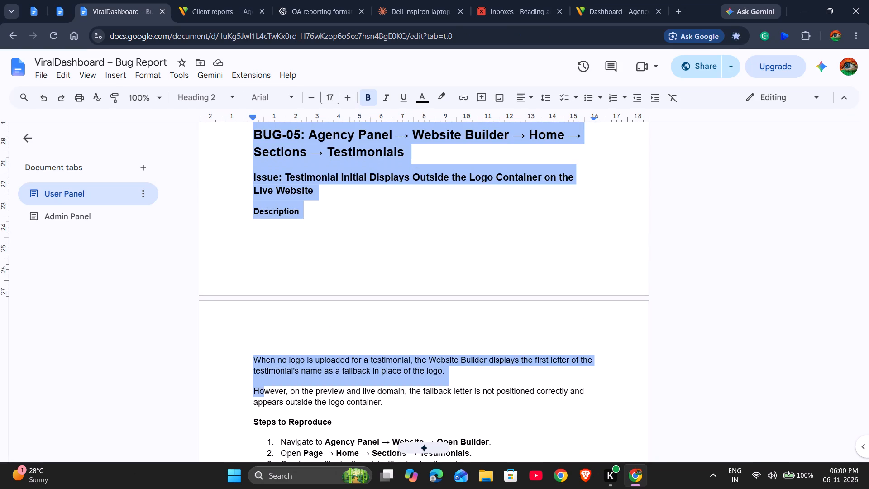
drag(374, 485, 394, 481)
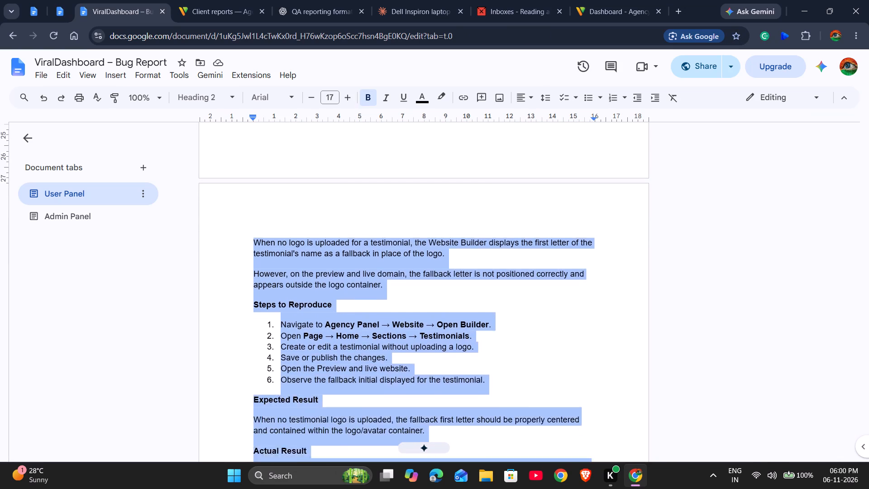
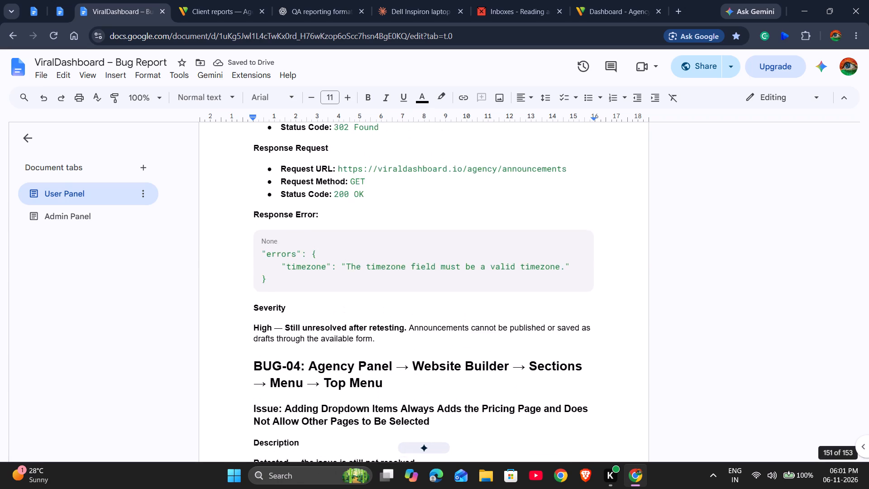
scroll(302, 271, up, 12)
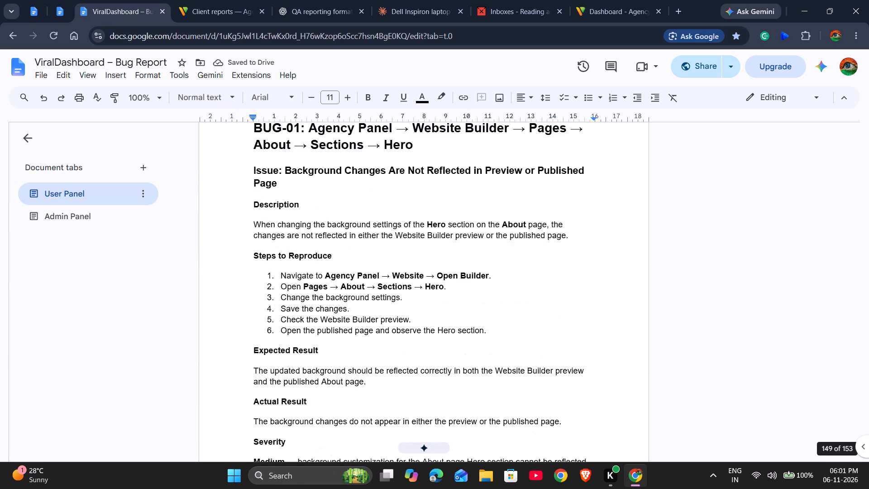
scroll(302, 271, up, 12)
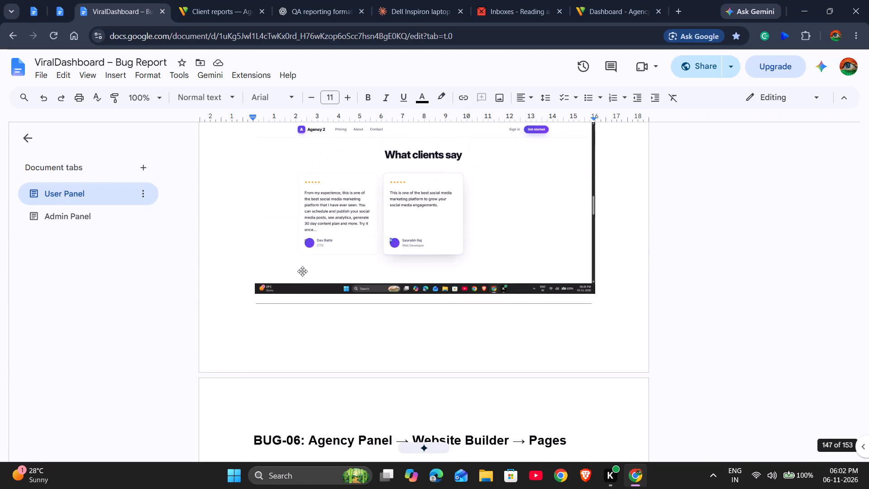
scroll(302, 271, up, 2)
click(384, 250)
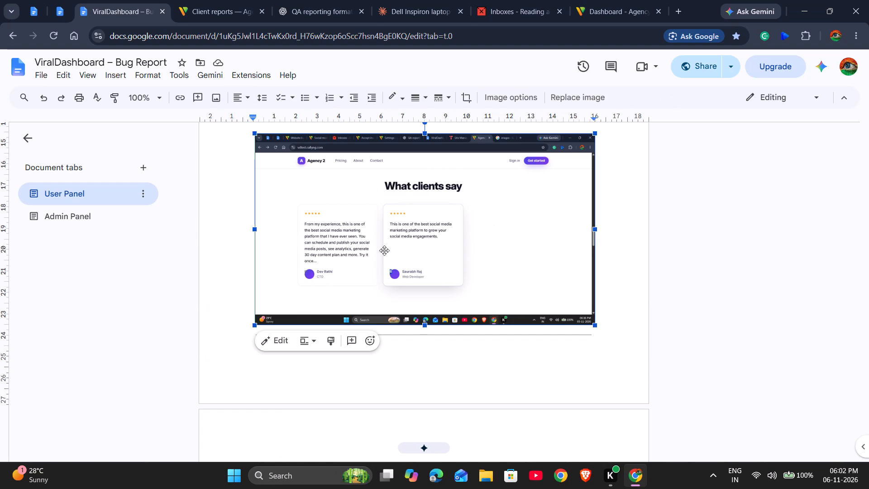
key(ctrl+x)
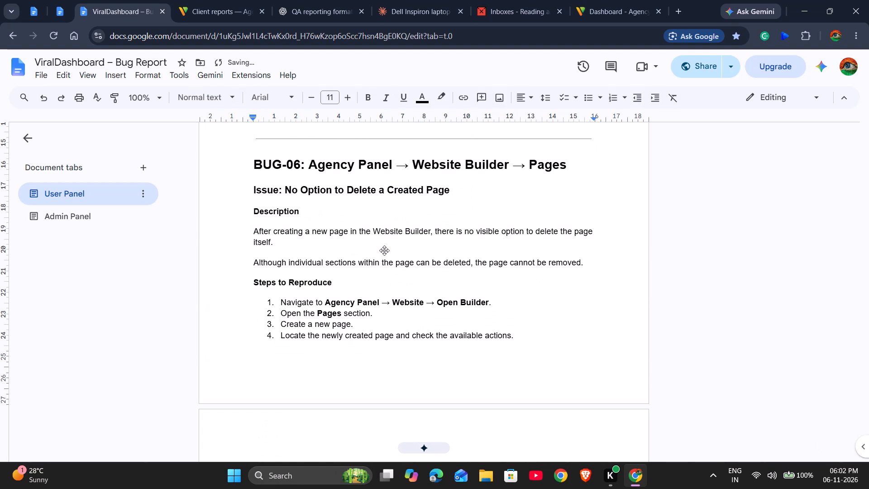
key(ctrl+z)
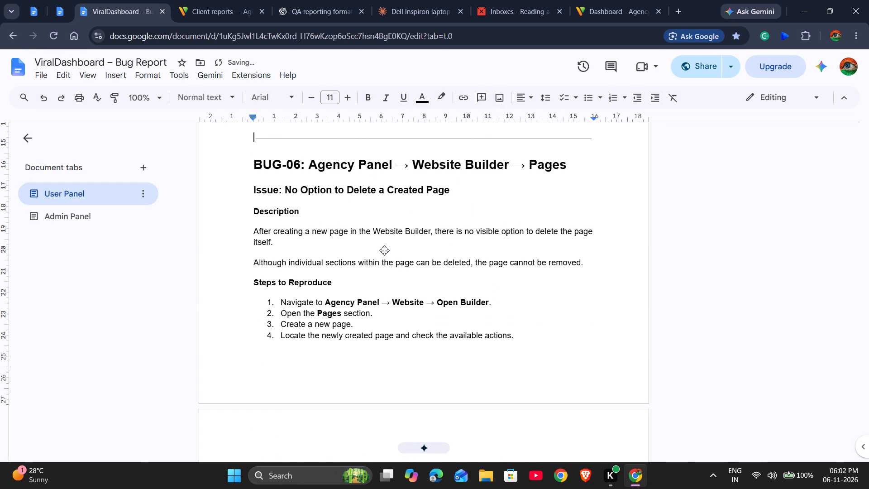
key(ctrl+c)
Paste the copied screenshot below the Severity text of the retested BUG-05 Testimonials entry.
scroll(384, 250, down, 18)
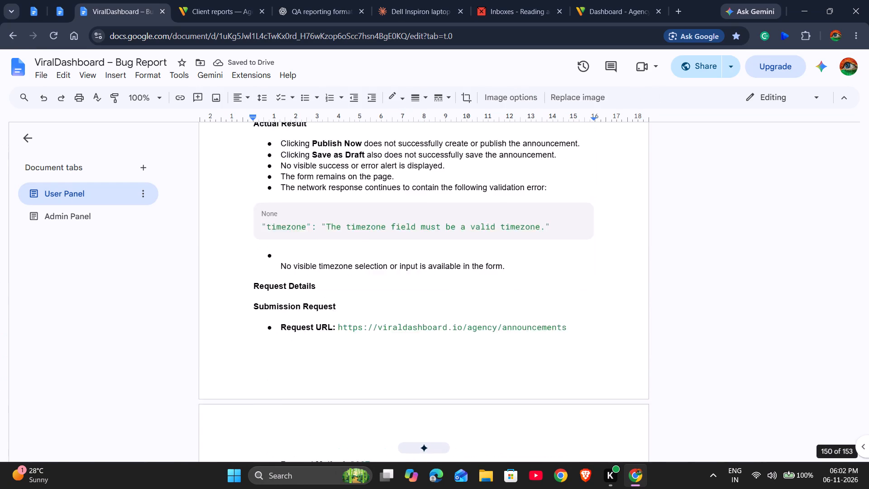
scroll(384, 250, down, 10)
scroll(384, 250, up, 3)
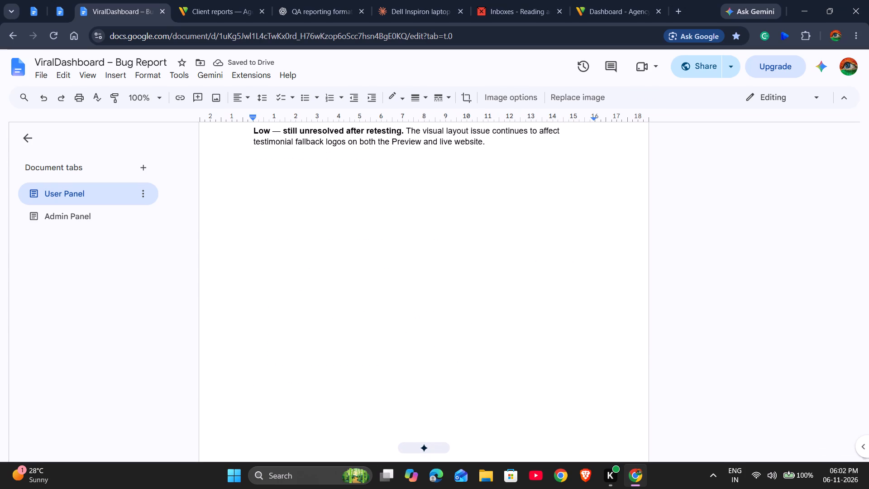
click(315, 197)
key(ctrl+v)
Copy the horizontal divider line below the screenshot in the original BUG-05 Testimonials entry.
scroll(315, 197, up, 2)
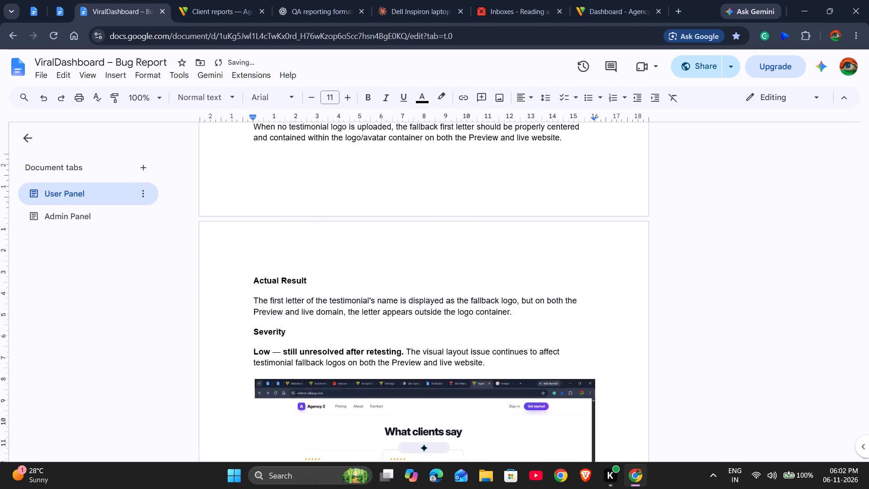
scroll(315, 197, up, 13)
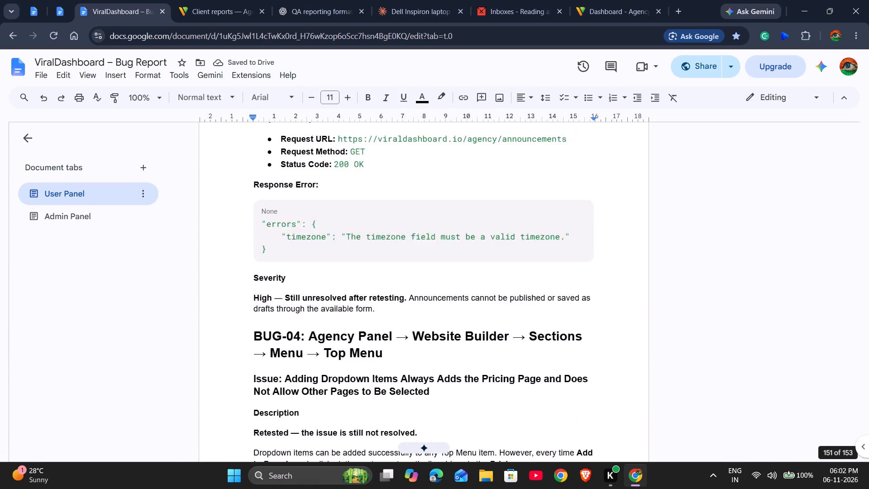
scroll(315, 197, up, 13)
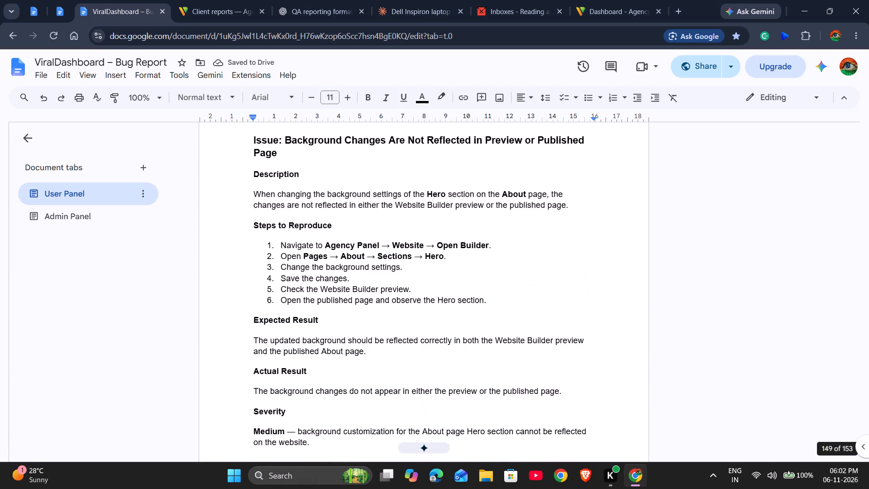
scroll(315, 197, up, 9)
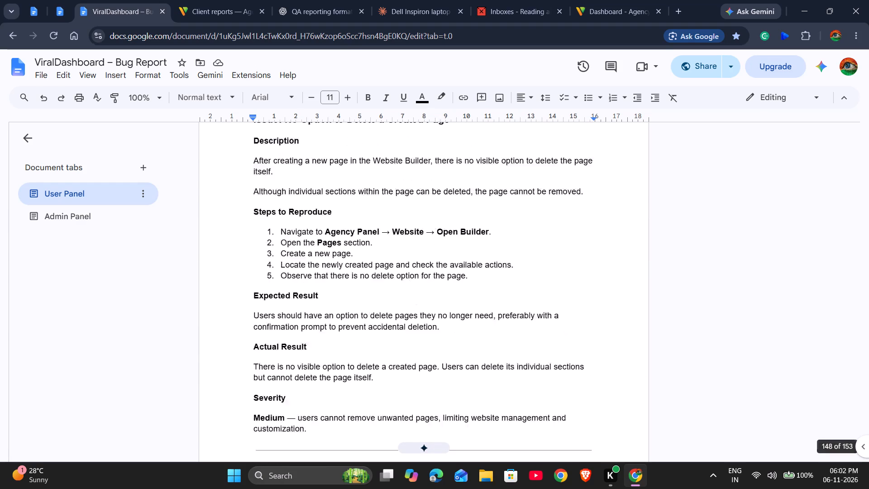
scroll(315, 197, up, 1)
scroll(315, 197, down, 1)
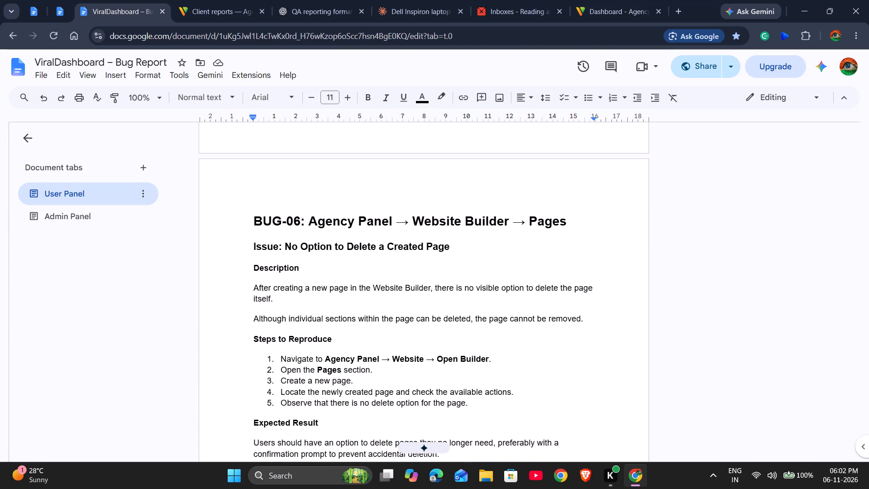
scroll(337, 219, up, 2)
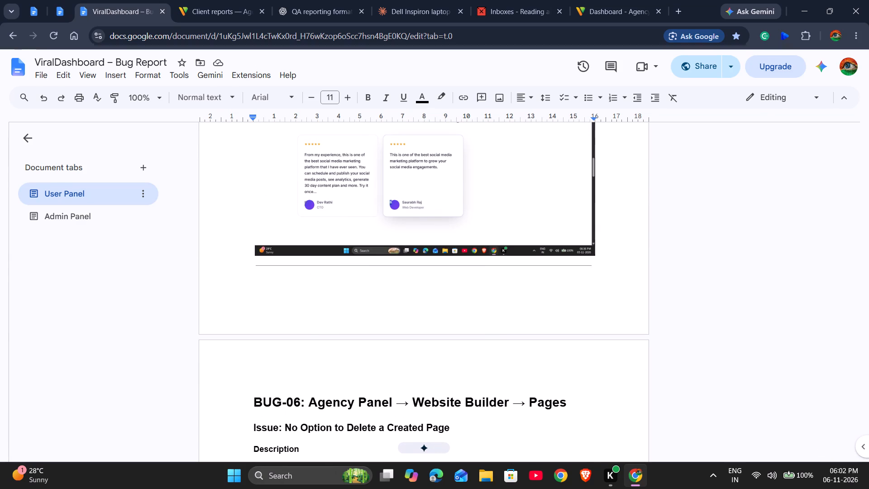
double_click(353, 266)
key(ctrl+c)
click(353, 266)
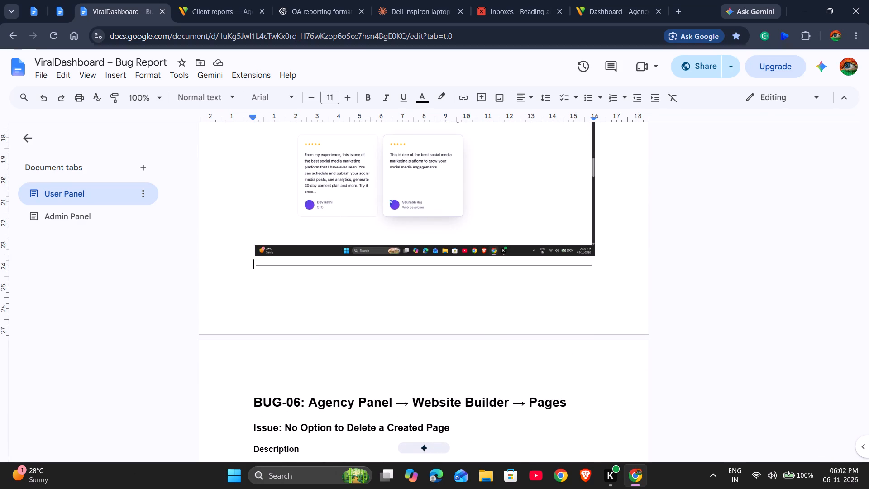
Paste the divider line after the retest section's BUG-01 Hero background entry, above the Create Announcement heading.
scroll(353, 266, down, 8)
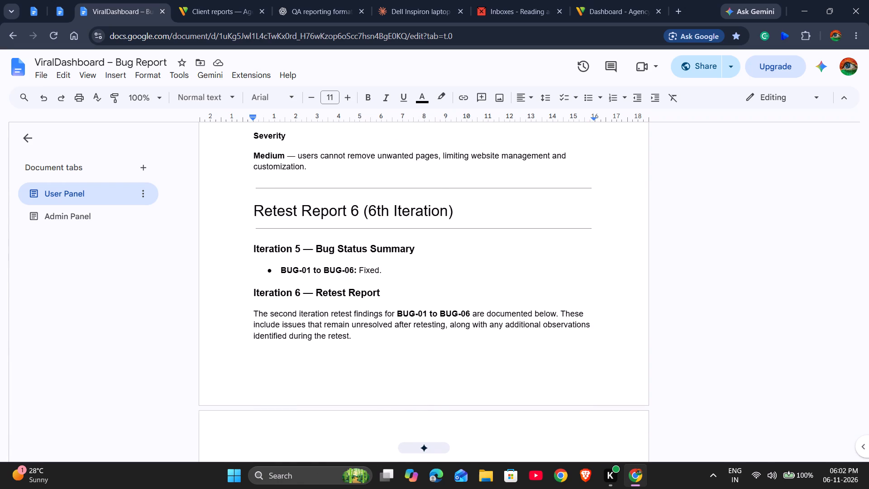
scroll(353, 266, down, 10)
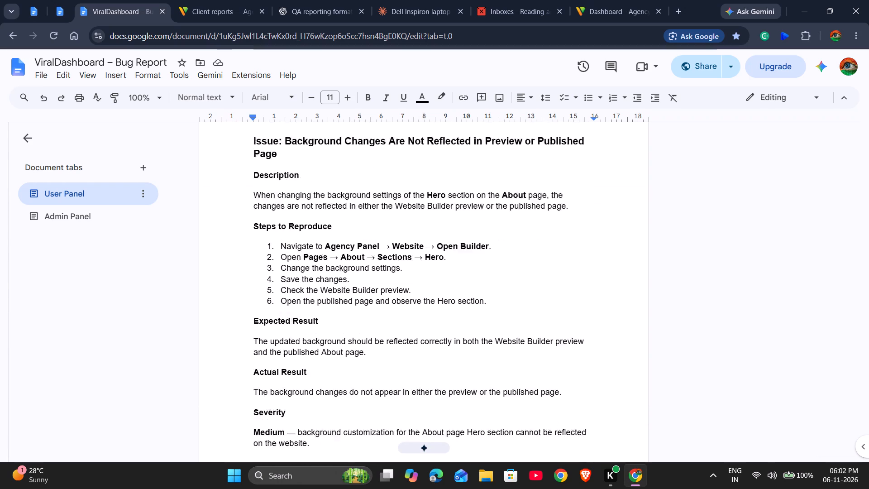
scroll(353, 266, down, 2)
click(325, 278)
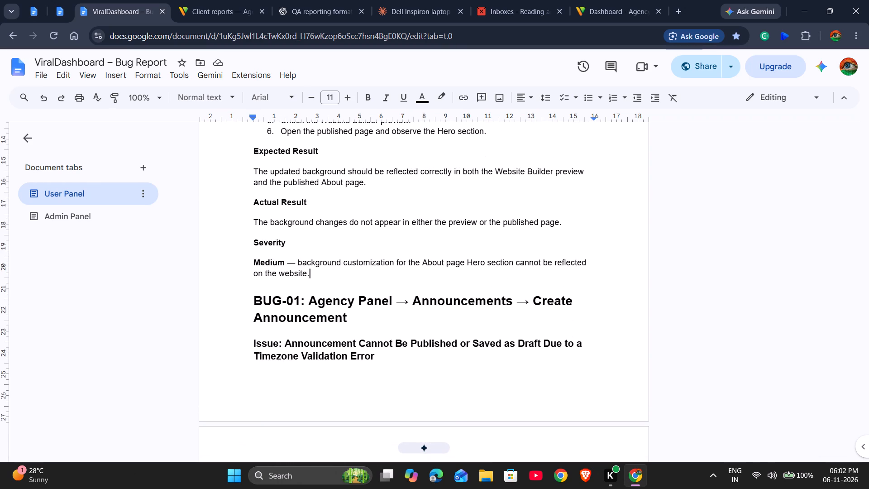
key(Return)
key(ctrl+v)
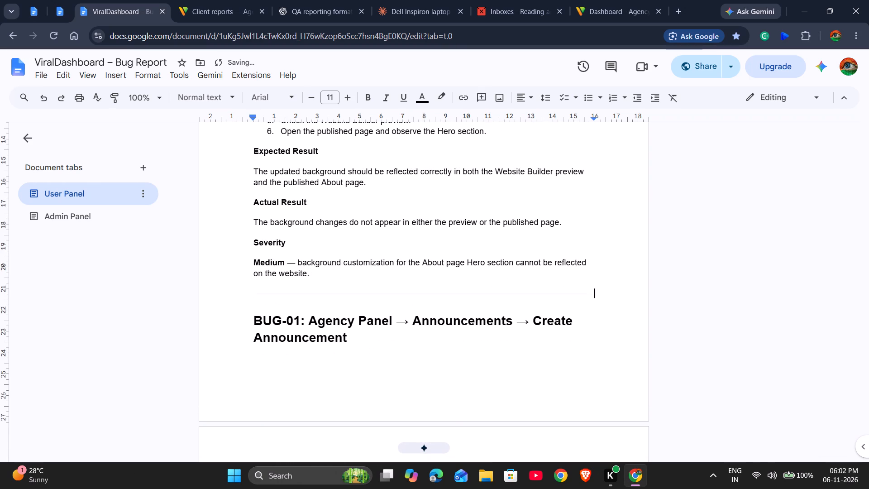
Renumber the retest section's Create Announcement heading as BUG-02.
click(299, 319)
key(BackSpace)
key(2)
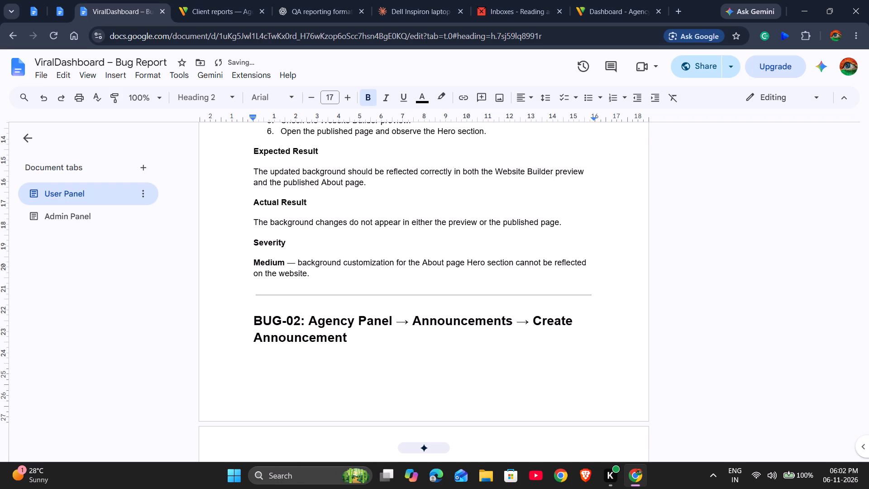
click(351, 335)
Paste the divider line after the Create Announcement entry's Severity text, above the Top Menu heading.
scroll(351, 335, down, 8)
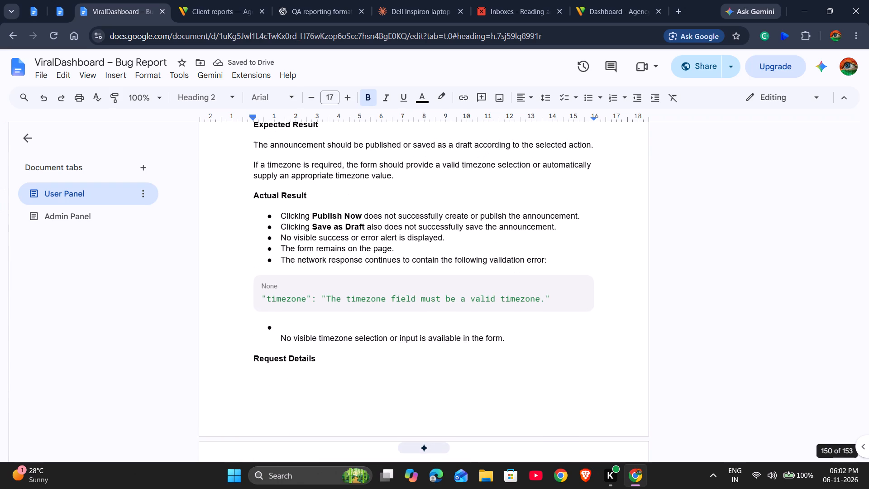
scroll(351, 335, down, 10)
click(401, 328)
key(Return)
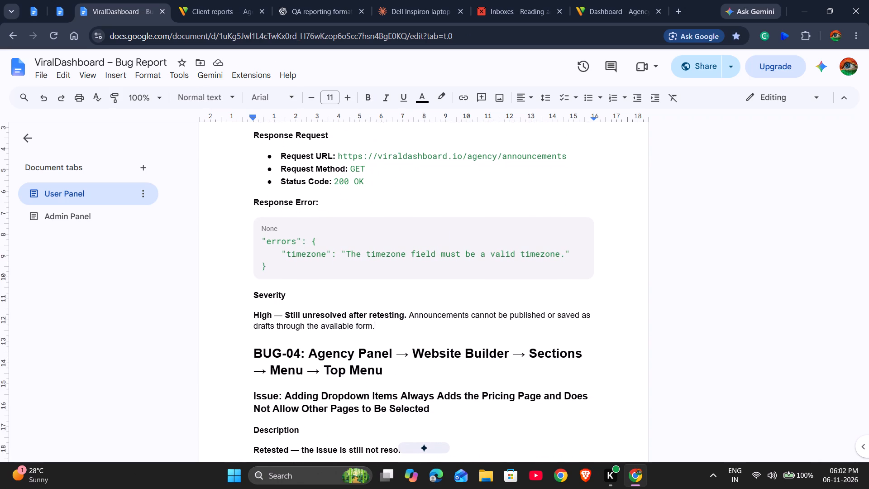
key(ctrl+v)
Renumber the retest section's Top Menu heading as BUG-03.
click(296, 374)
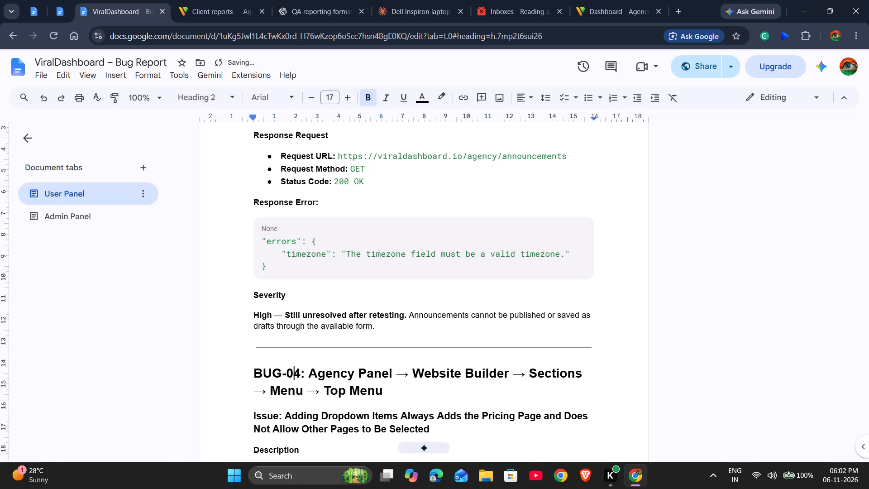
key(Right)
key(BackSpace)
key(3)
click(406, 390)
Paste the divider line after the Top Menu entry's Severity text, above the Testimonials heading.
scroll(406, 390, down, 8)
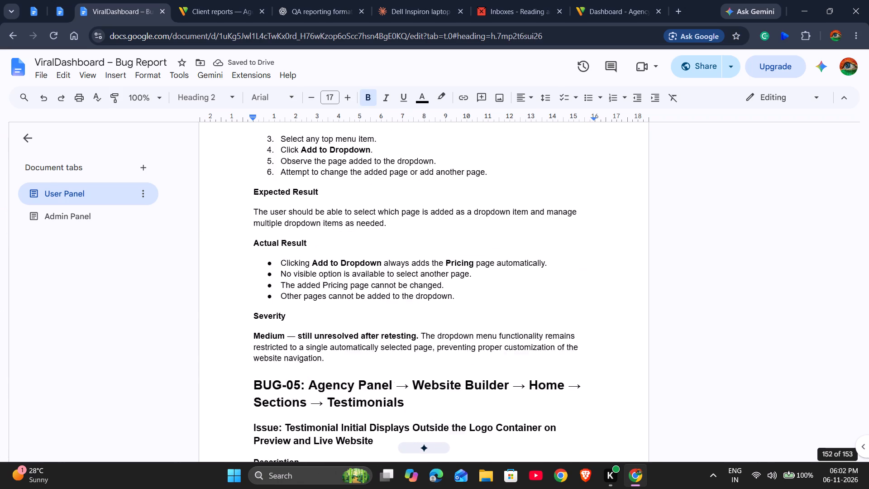
scroll(406, 390, down, 2)
click(338, 279)
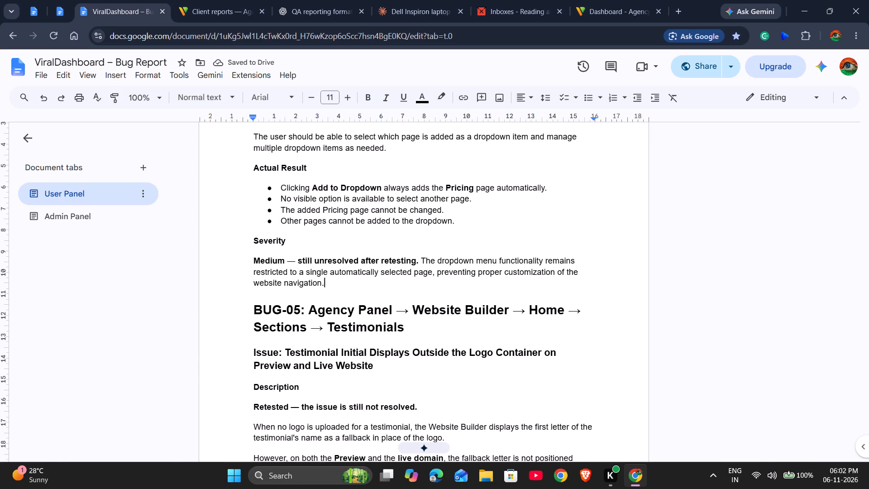
key(Return)
key(ctrl+v)
Renumber the retest section's Testimonials heading as BUG-04.
click(296, 331)
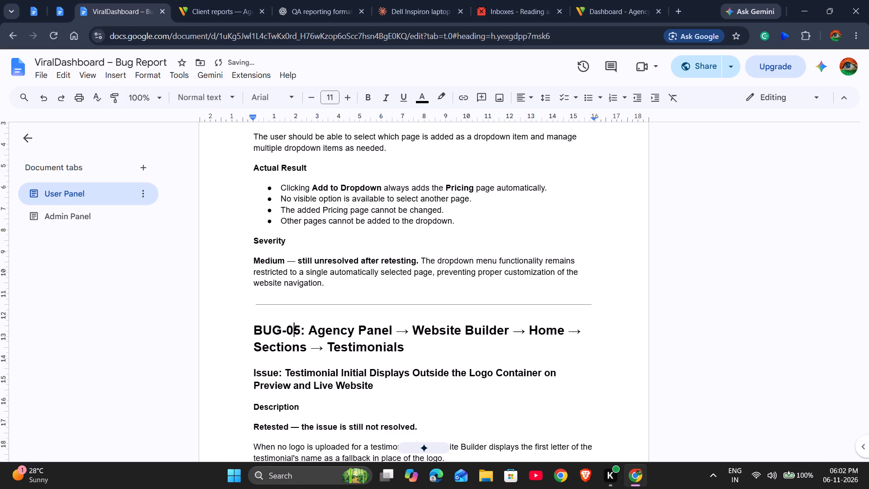
key(Right)
key(BackSpace)
key(4)
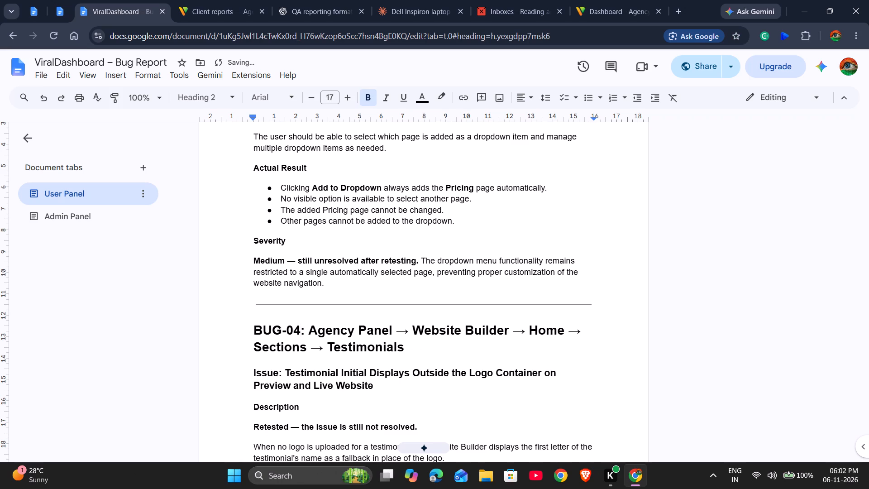
click(420, 345)
Paste the divider line after the screenshot that ends the Testimonials entry.
scroll(420, 345, down, 6)
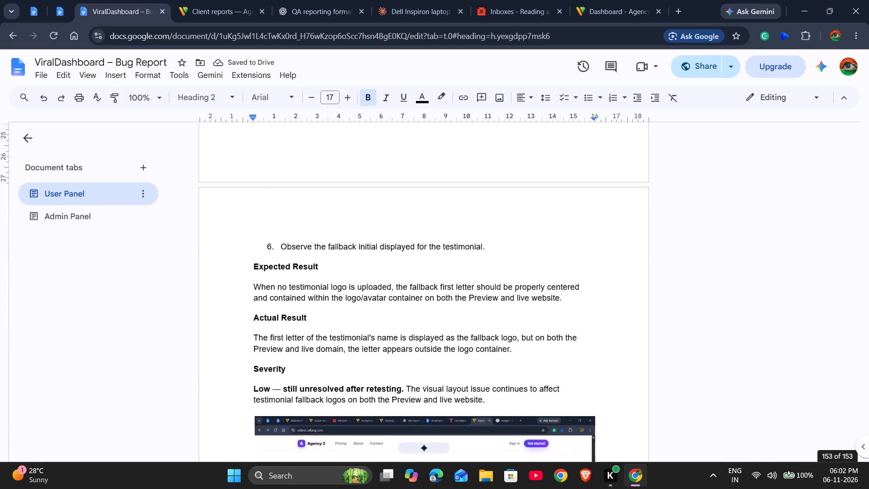
scroll(420, 345, down, 5)
click(622, 365)
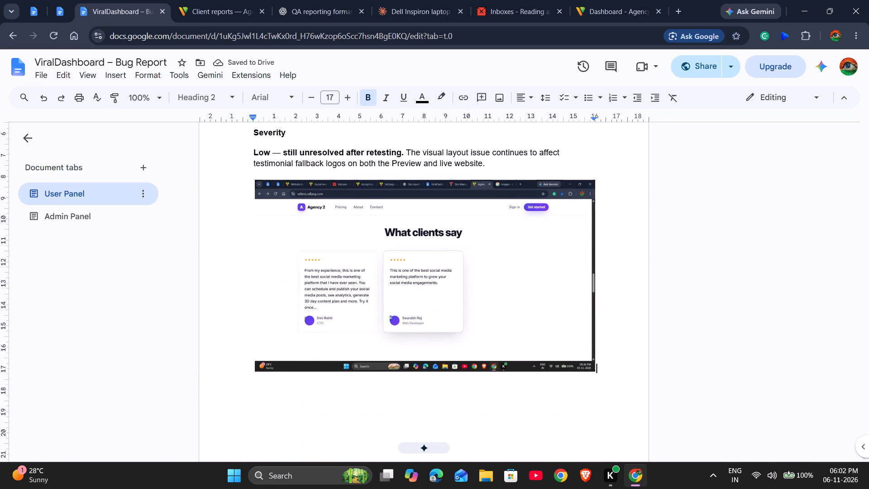
key(ctrl+v)
scroll(371, 317, right, 1)
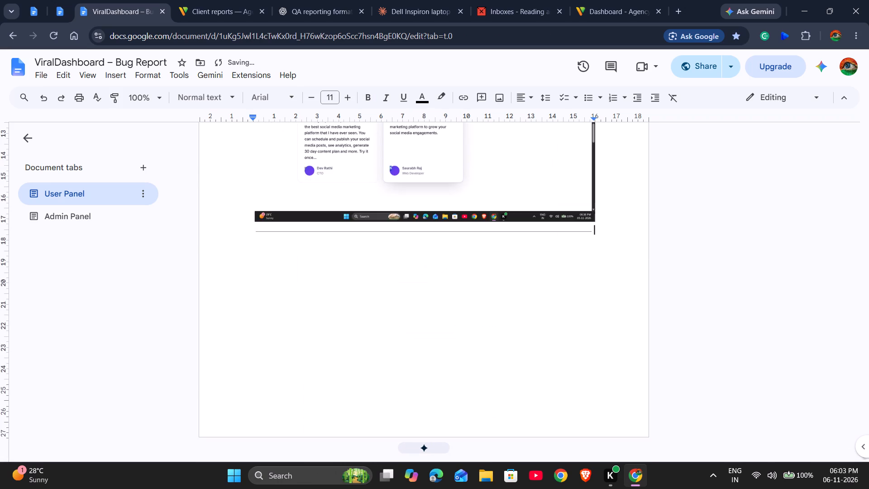
scroll(371, 317, right, 1)
Insert five blank lines after the Severity text preceding the Retest Report 6 (6th Iteration) heading, so that section starts on a new page.
scroll(371, 317, up, 13)
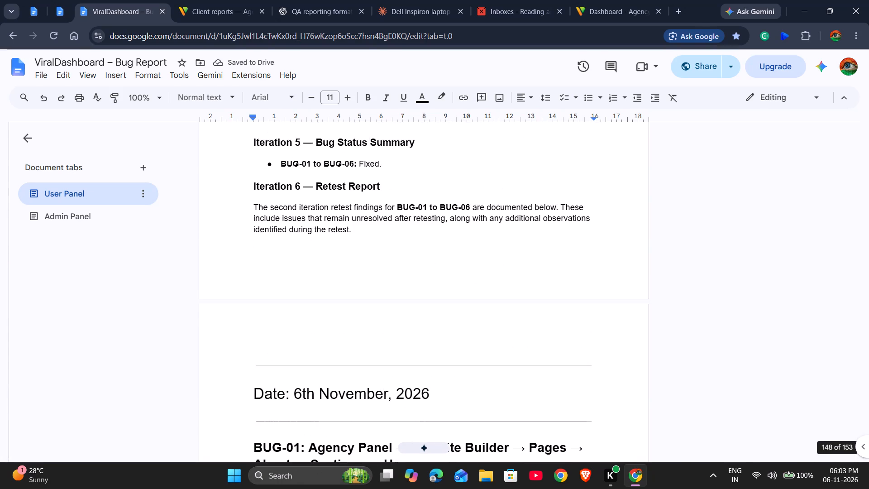
scroll(371, 317, down, 3)
scroll(371, 317, up, 2)
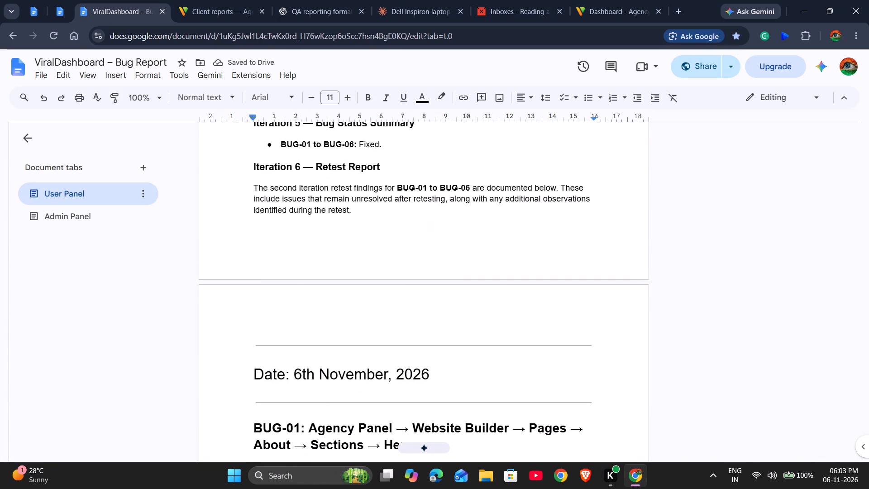
scroll(371, 317, up, 3)
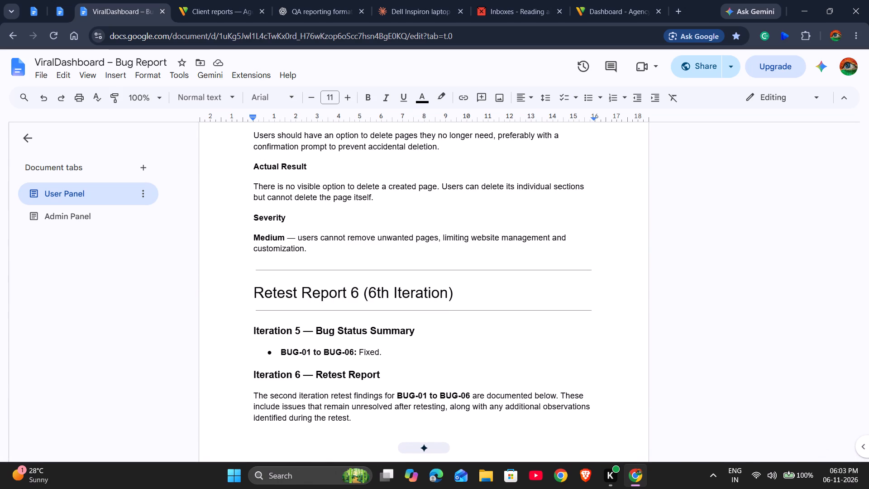
scroll(371, 317, up, 1)
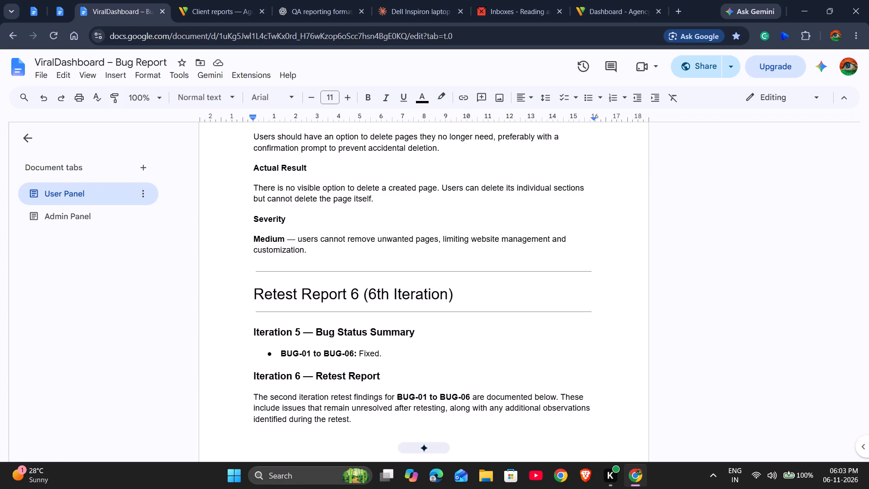
click(376, 249)
key(Return)
key(Return)
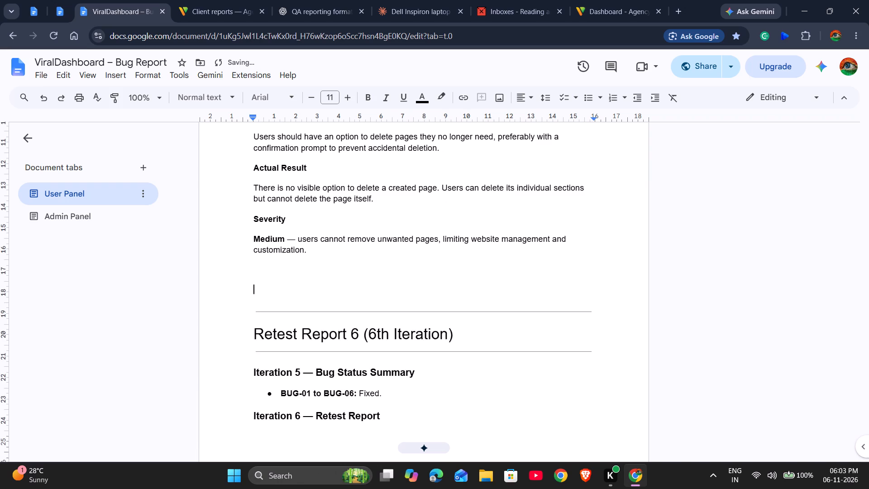
key(Return)
key(Return)
key(Return)
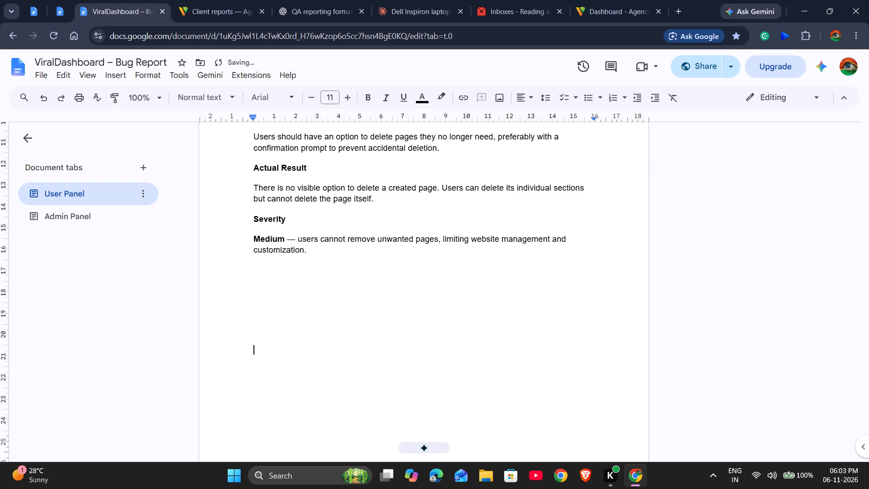
scroll(376, 249, down, 7)
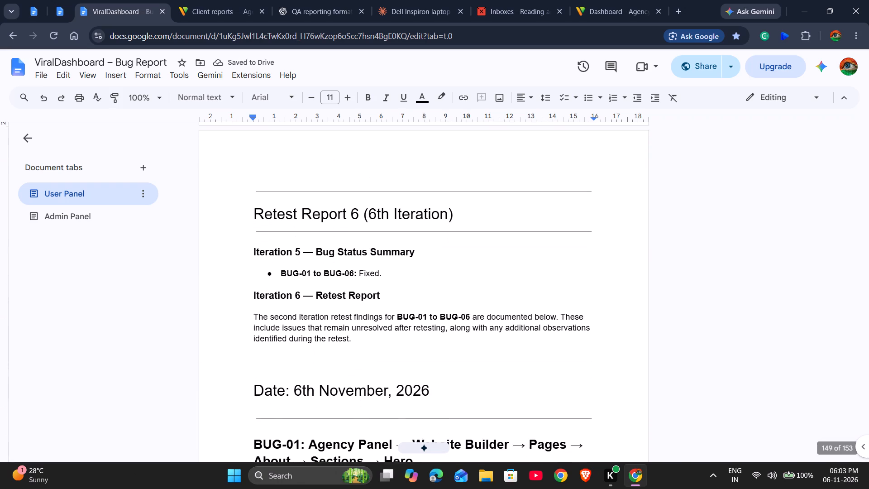
scroll(376, 249, down, 1)
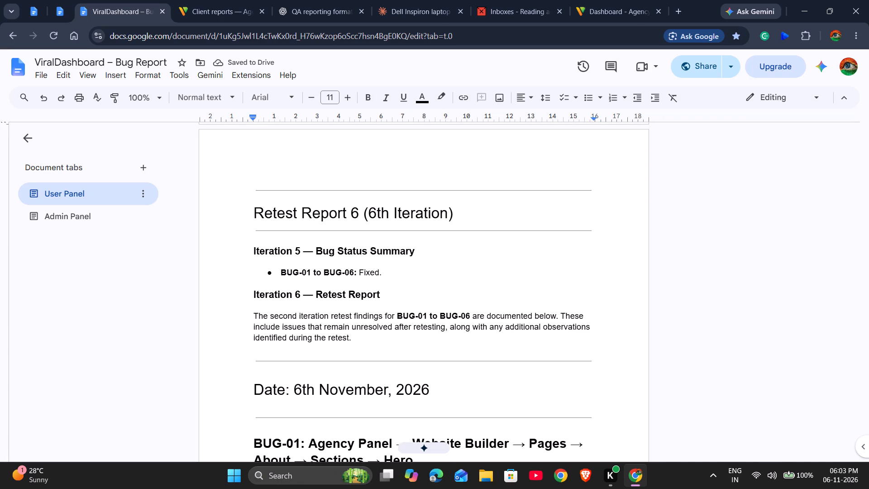
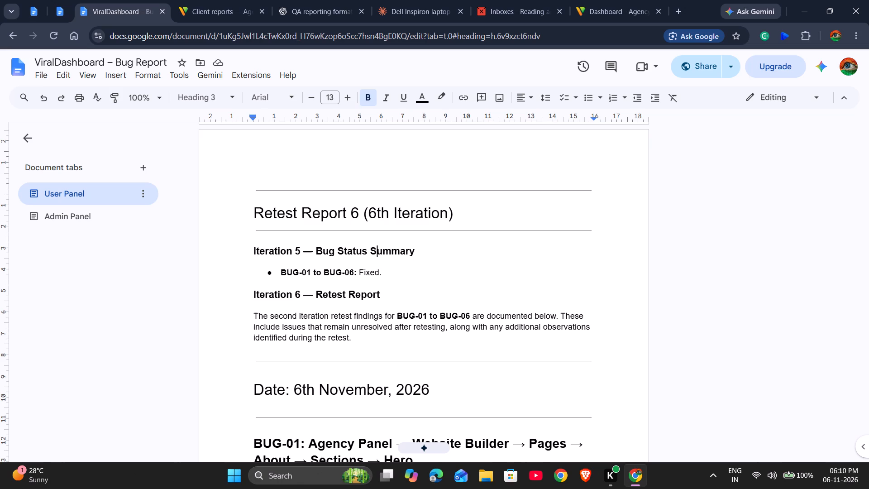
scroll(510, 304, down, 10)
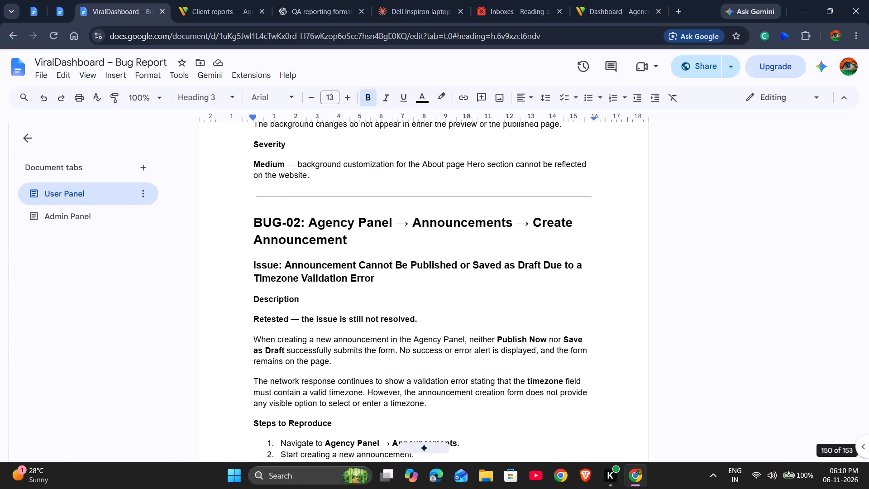